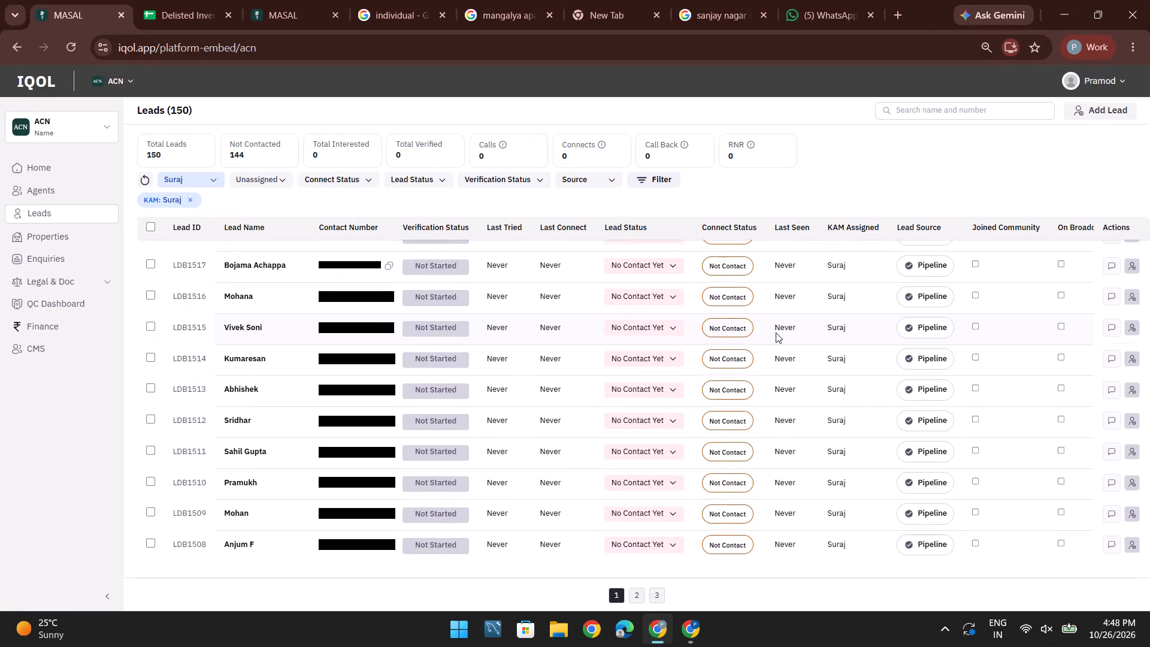
click(1107, 264)
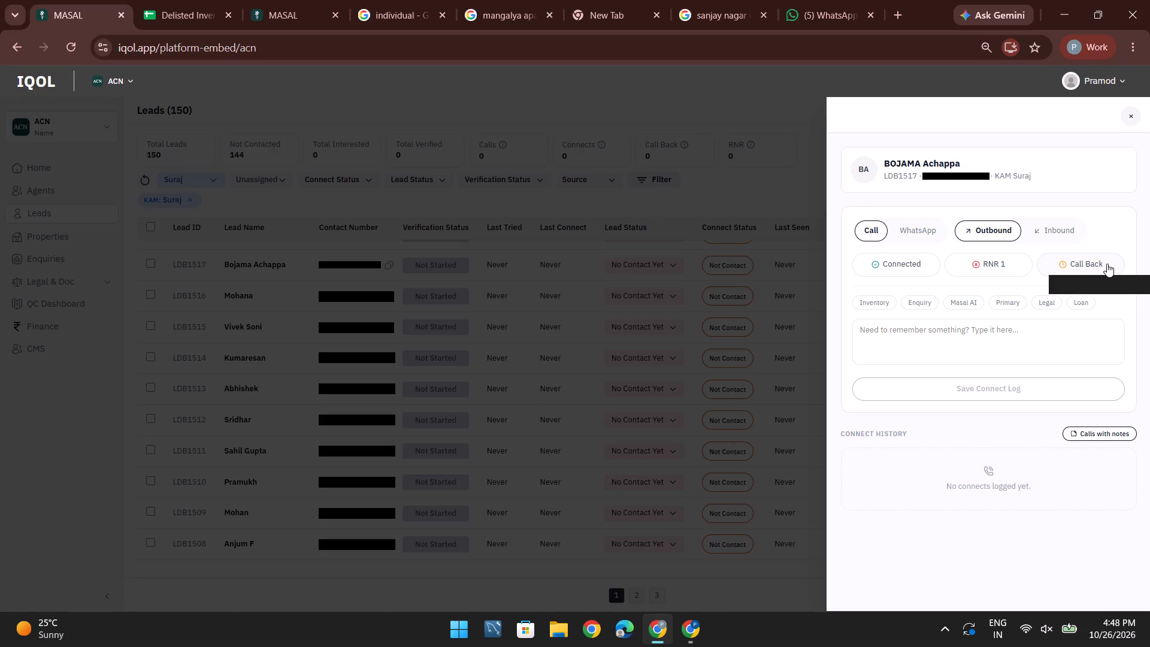
click(1135, 122)
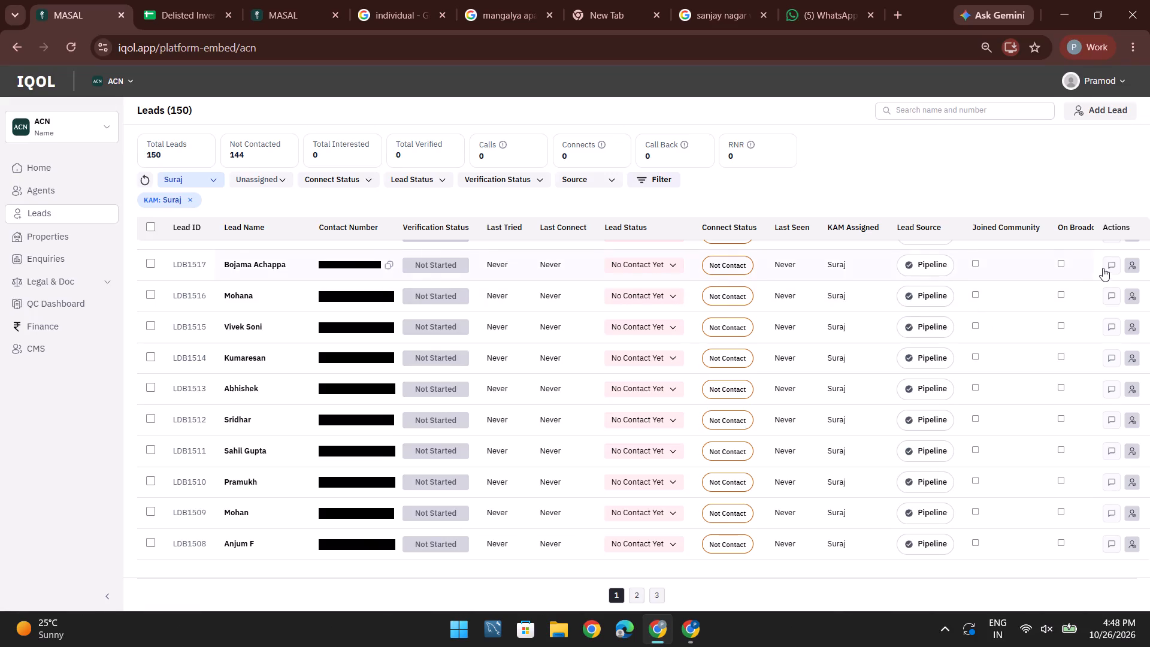
click(1106, 270)
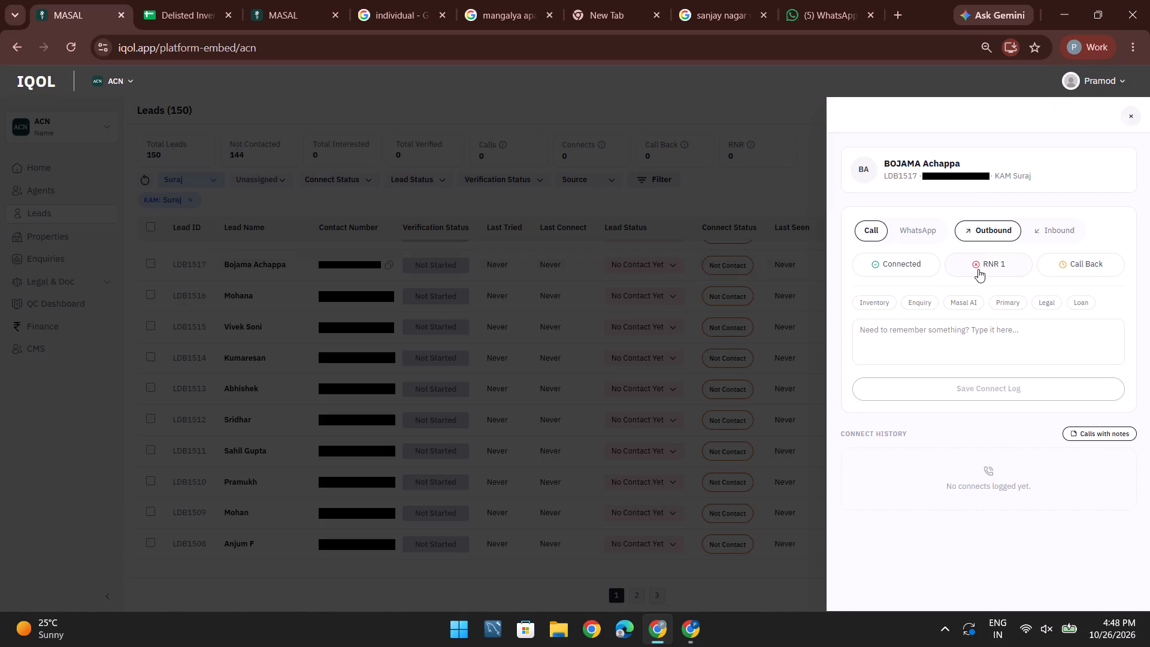
click(978, 269)
click(904, 322)
key(b)
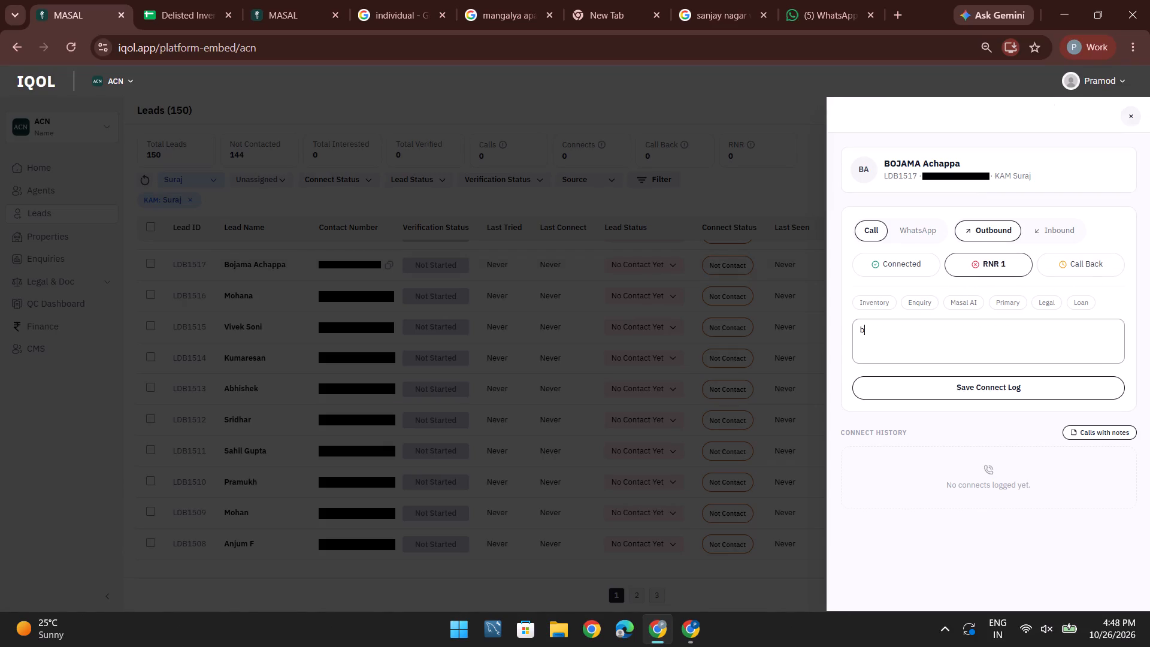
text(usy)
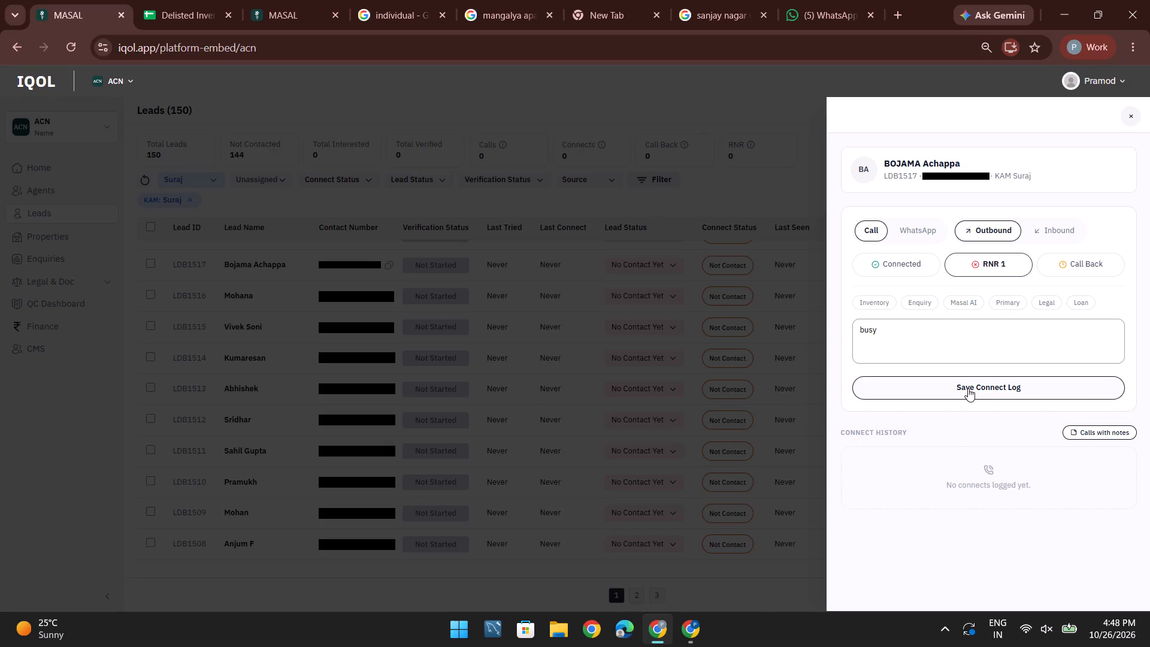
click(968, 388)
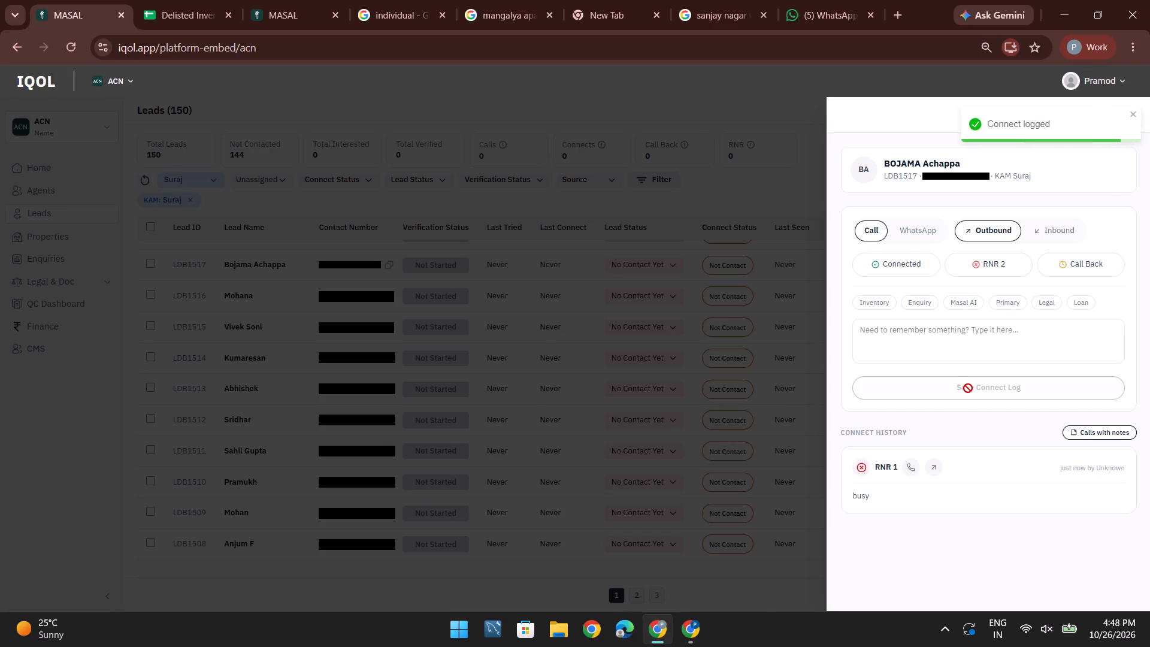
click(790, 602)
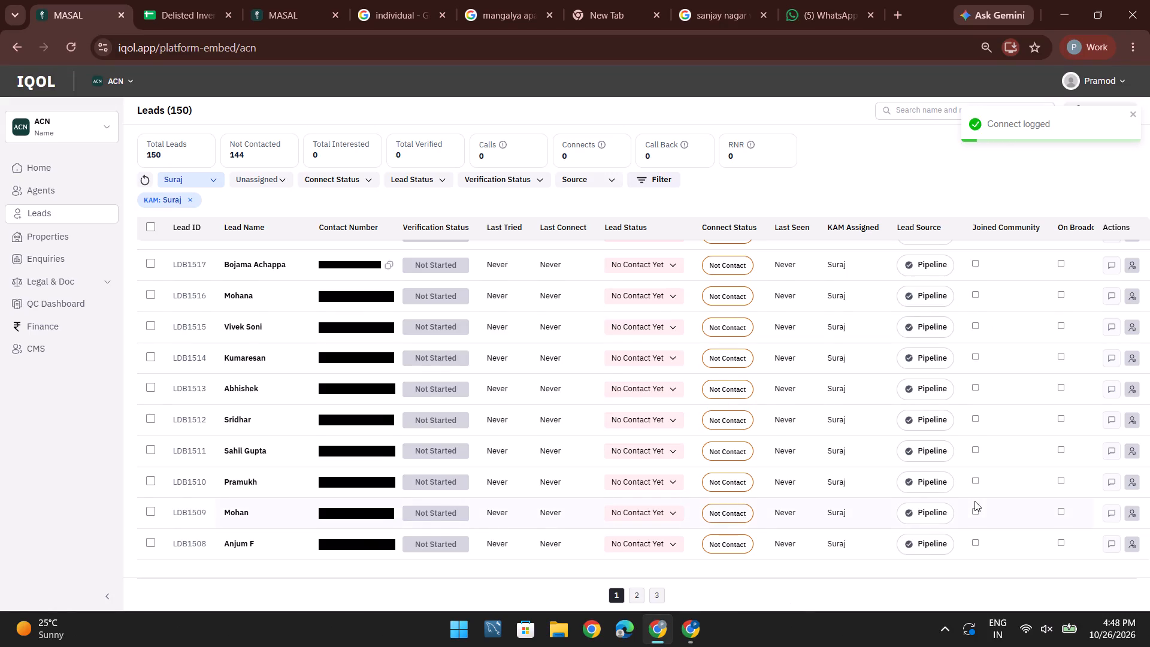
scroll(975, 501, right, 1)
click(1110, 257)
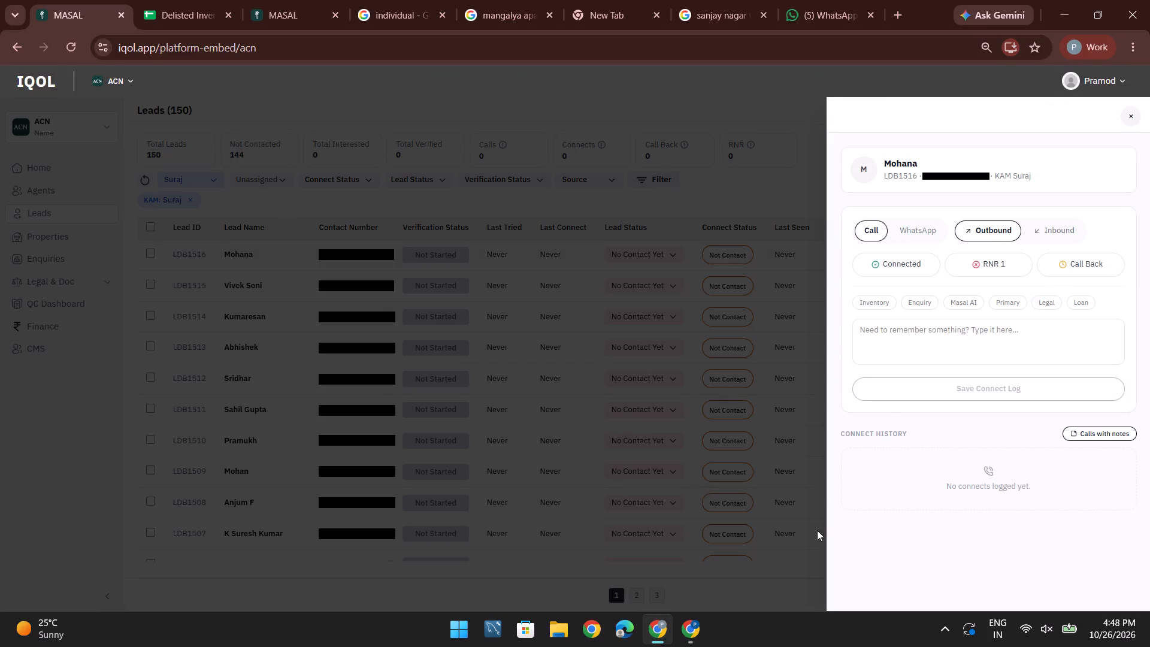
click(773, 586)
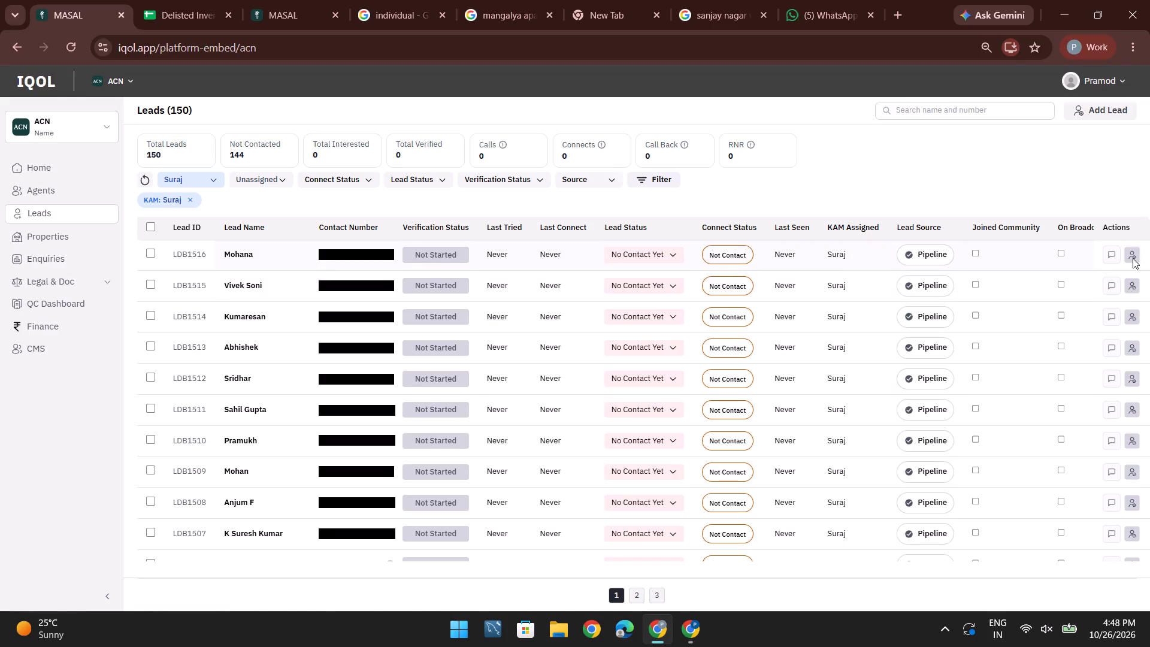
click(1133, 258)
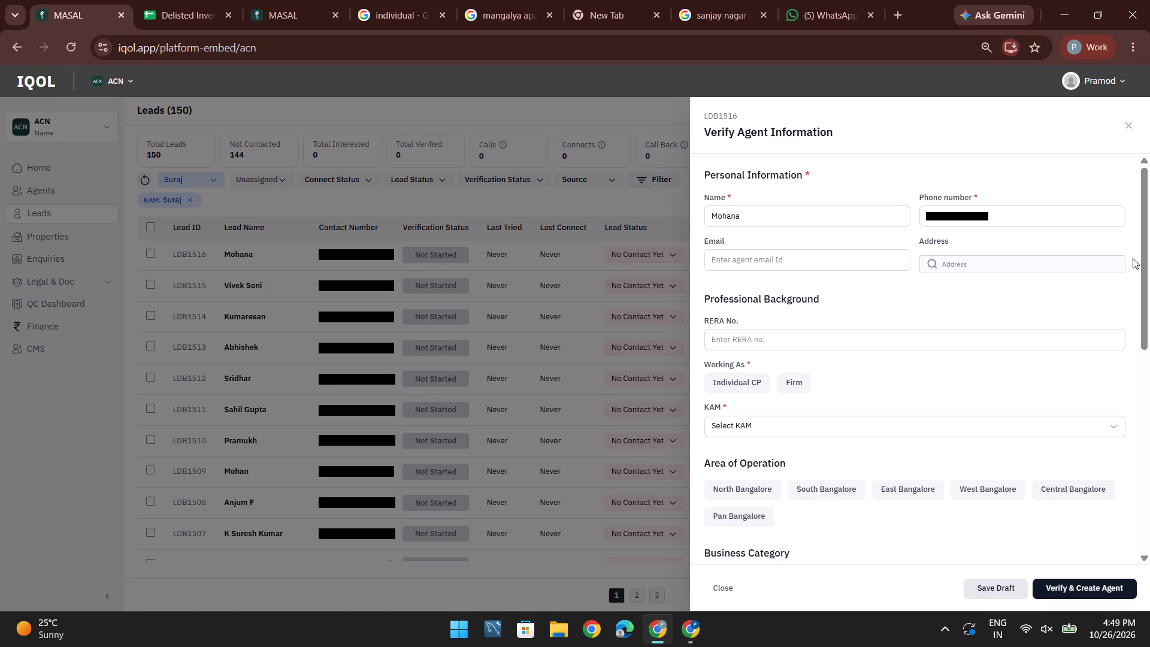
click(1126, 121)
click(1120, 249)
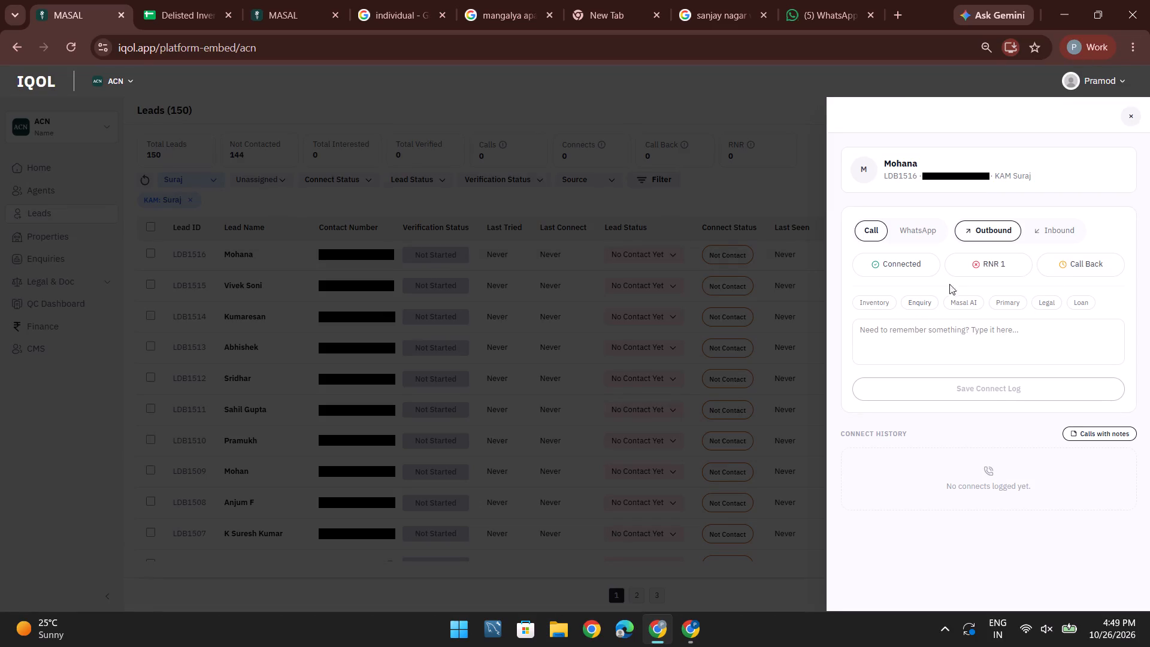
click(973, 263)
click(897, 338)
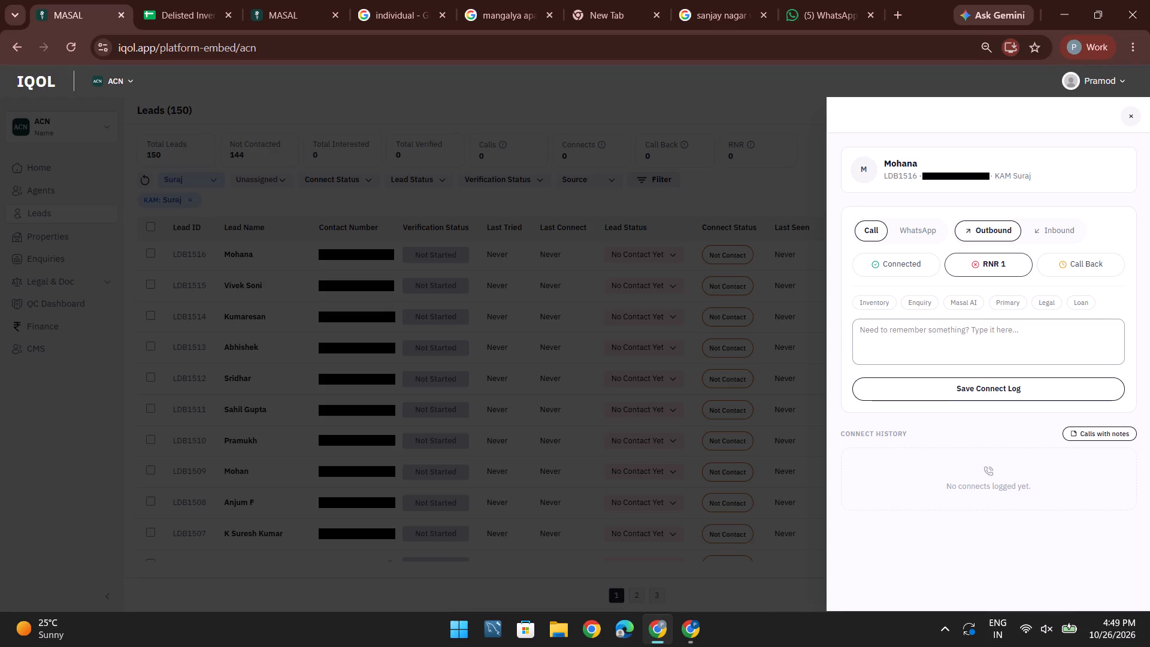
text(busy)
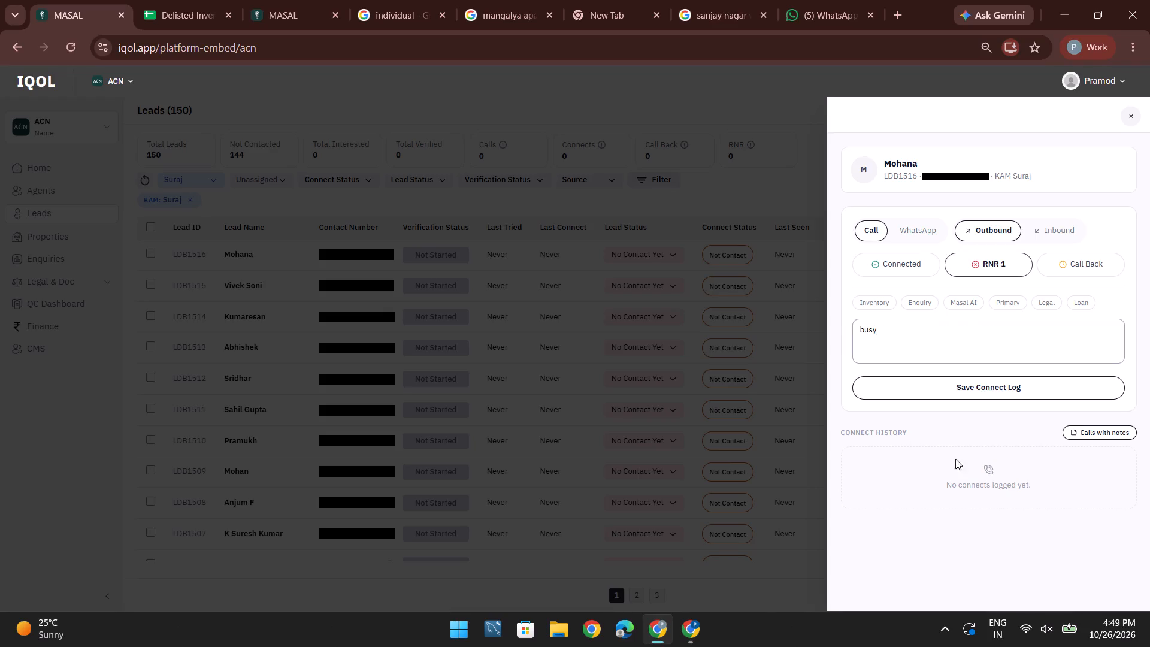
click(983, 388)
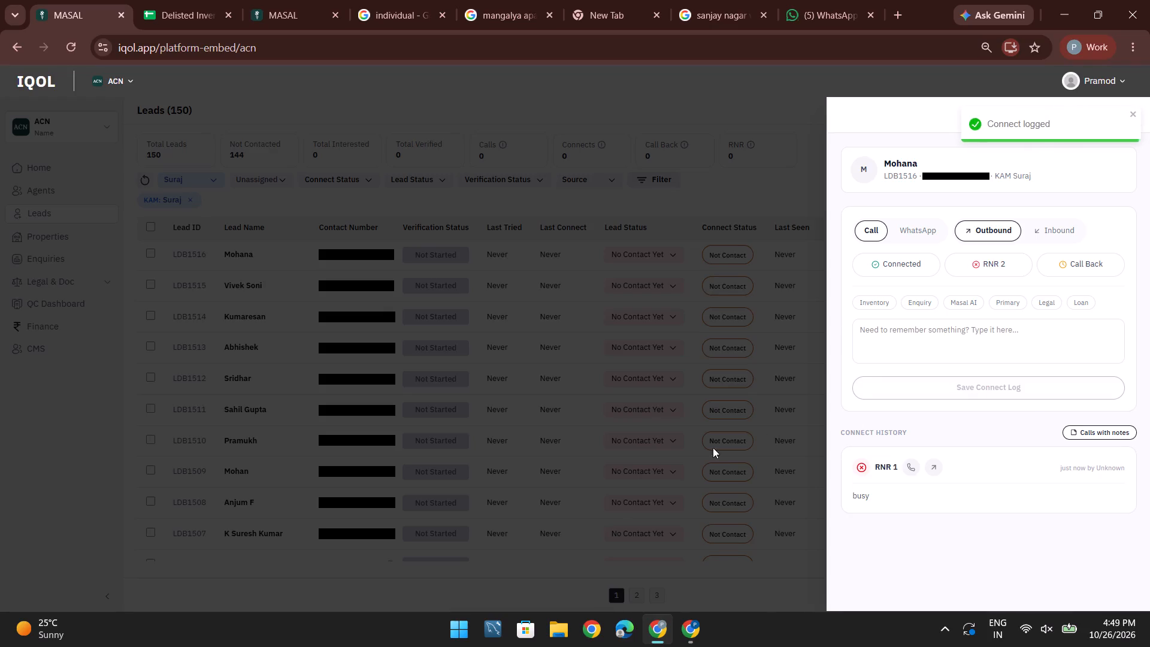
click(709, 607)
scroll(899, 473, right, 1)
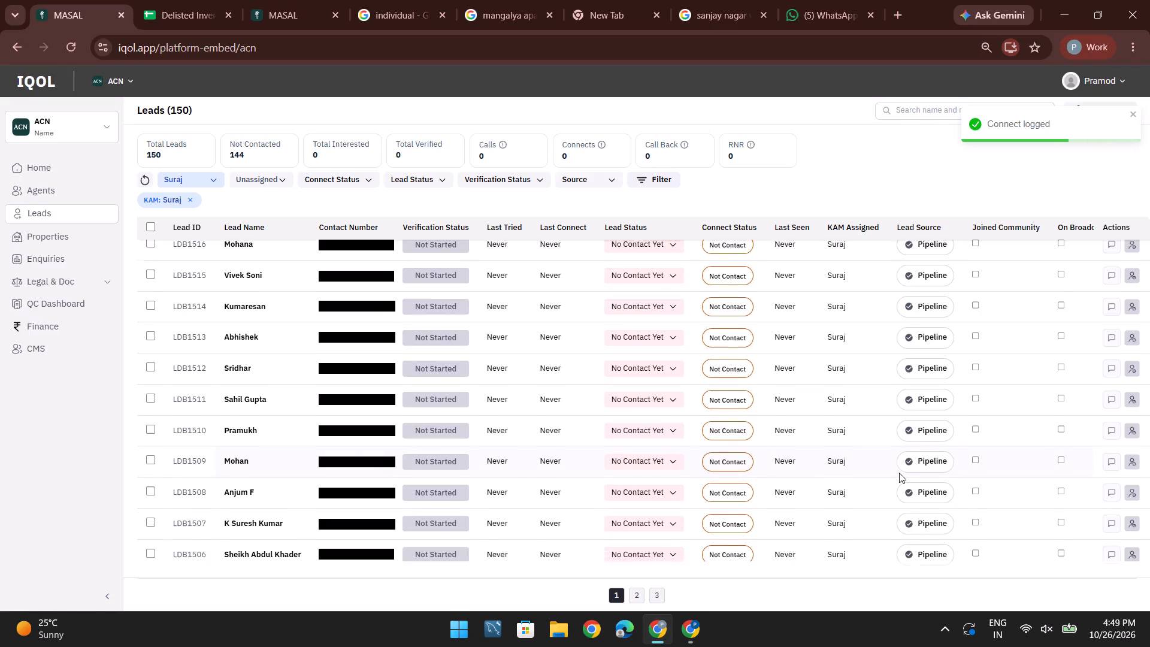
scroll(899, 473, right, 1)
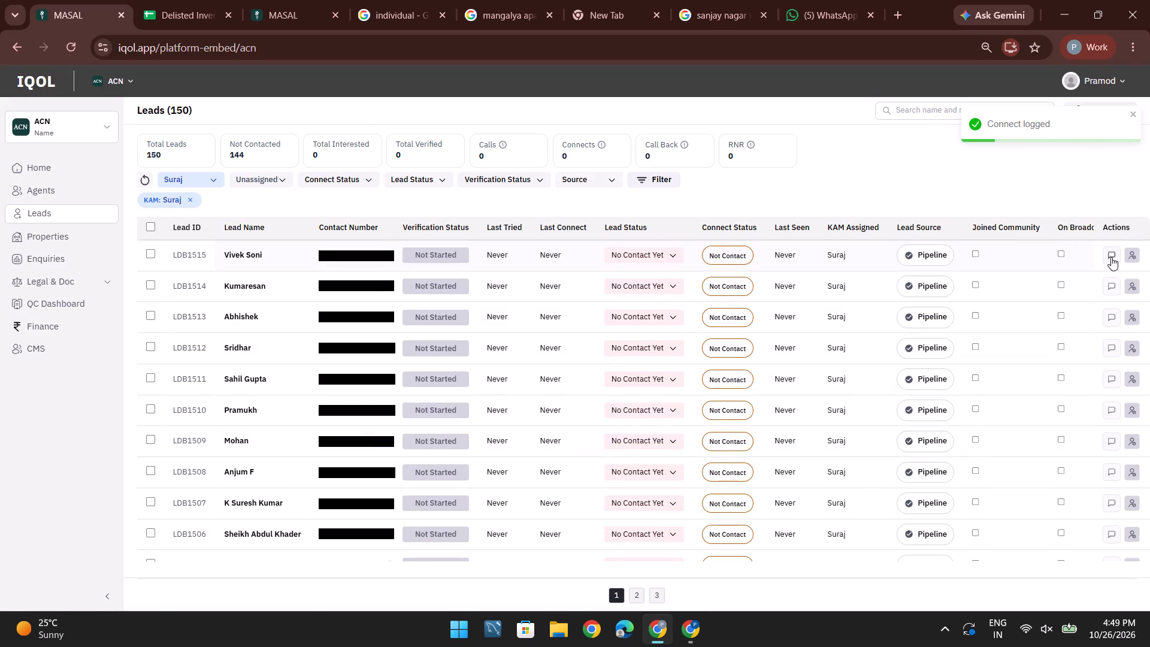
click(1111, 257)
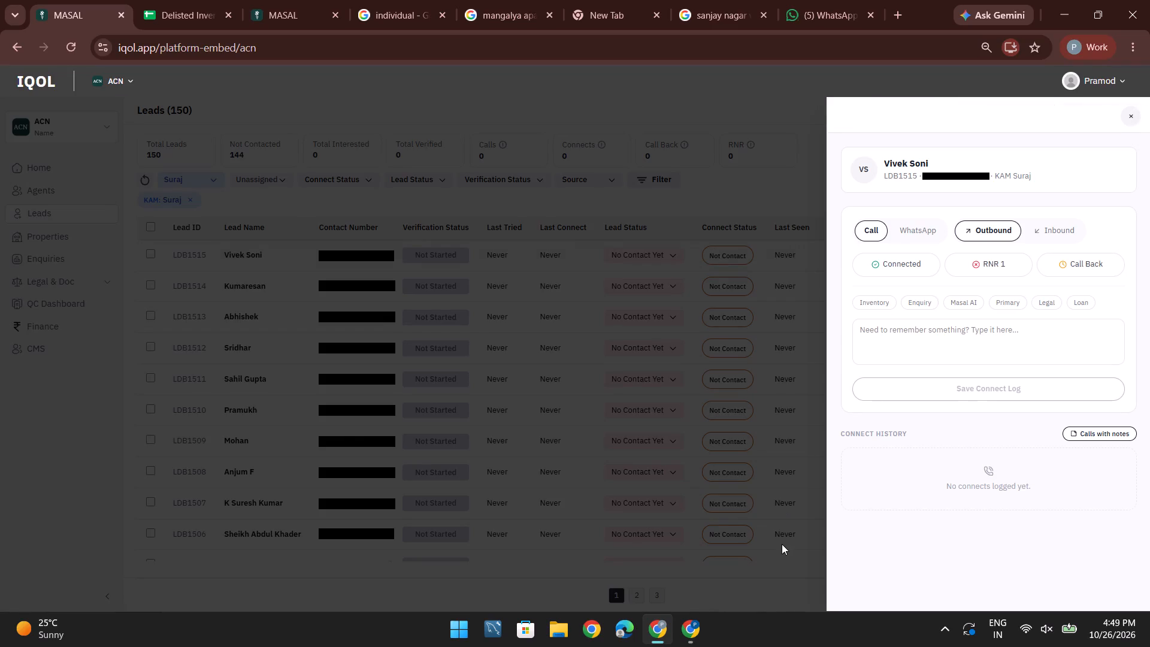
click(714, 608)
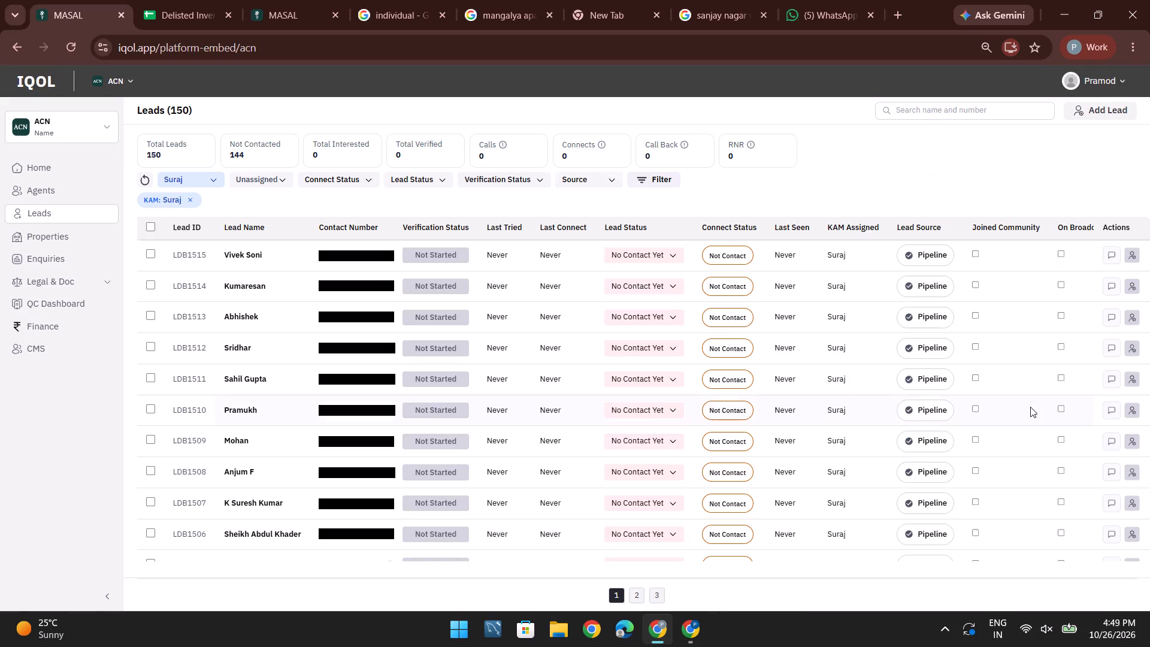
click(1129, 257)
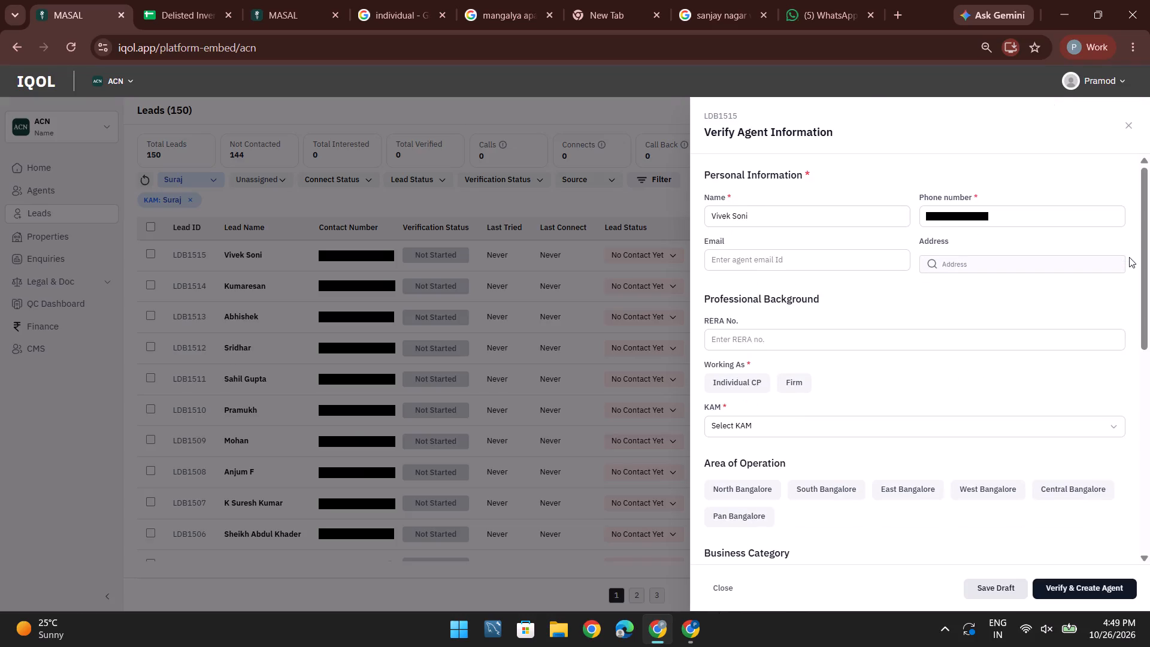
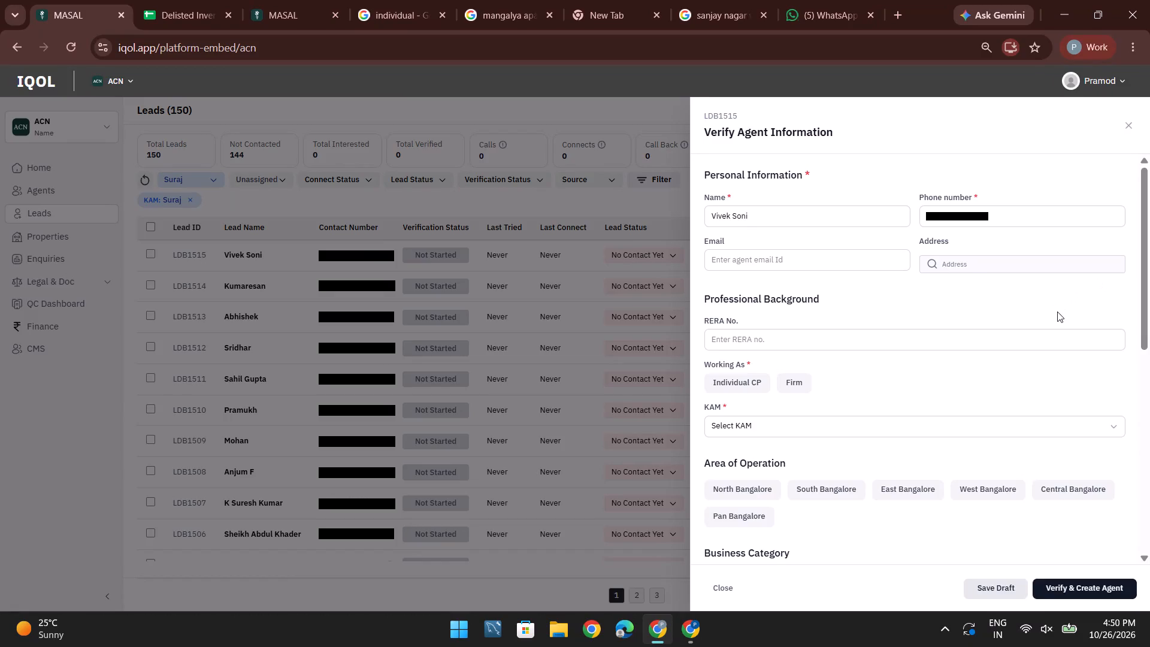
click(1131, 131)
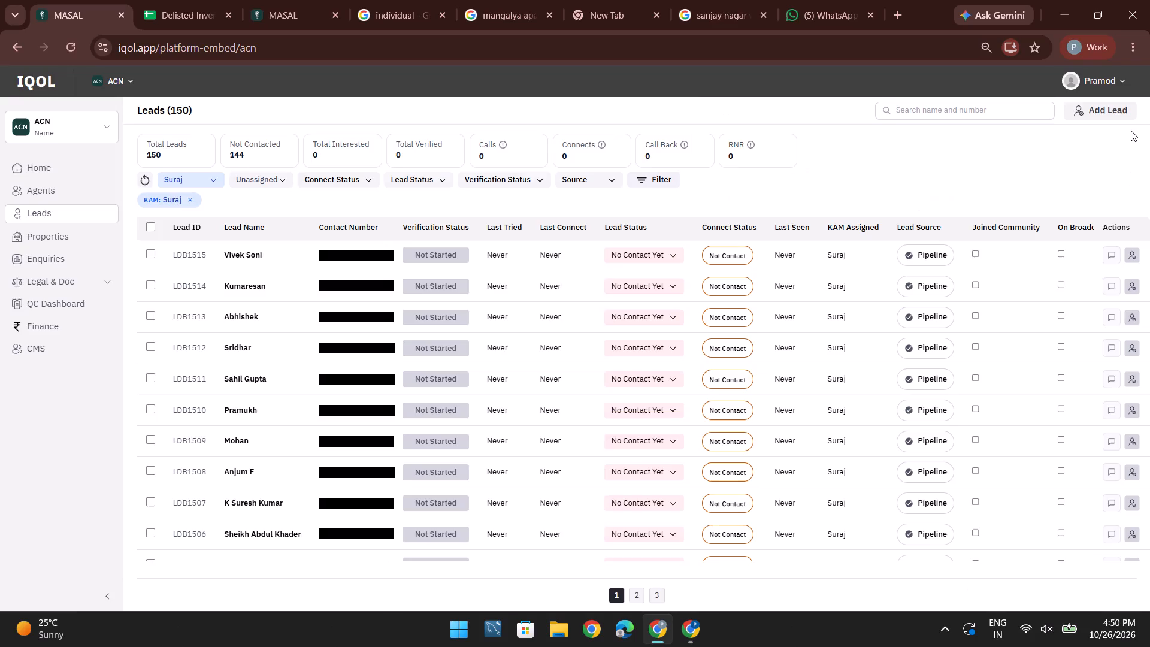
scroll(870, 468, right, 1)
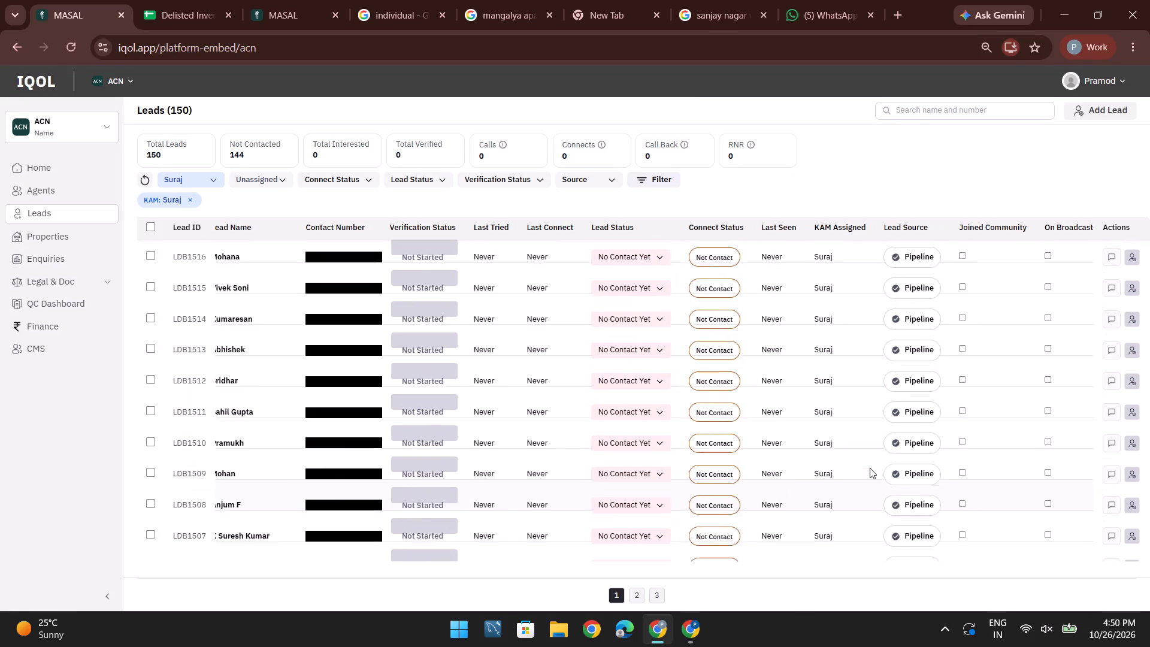
scroll(870, 468, right, 1)
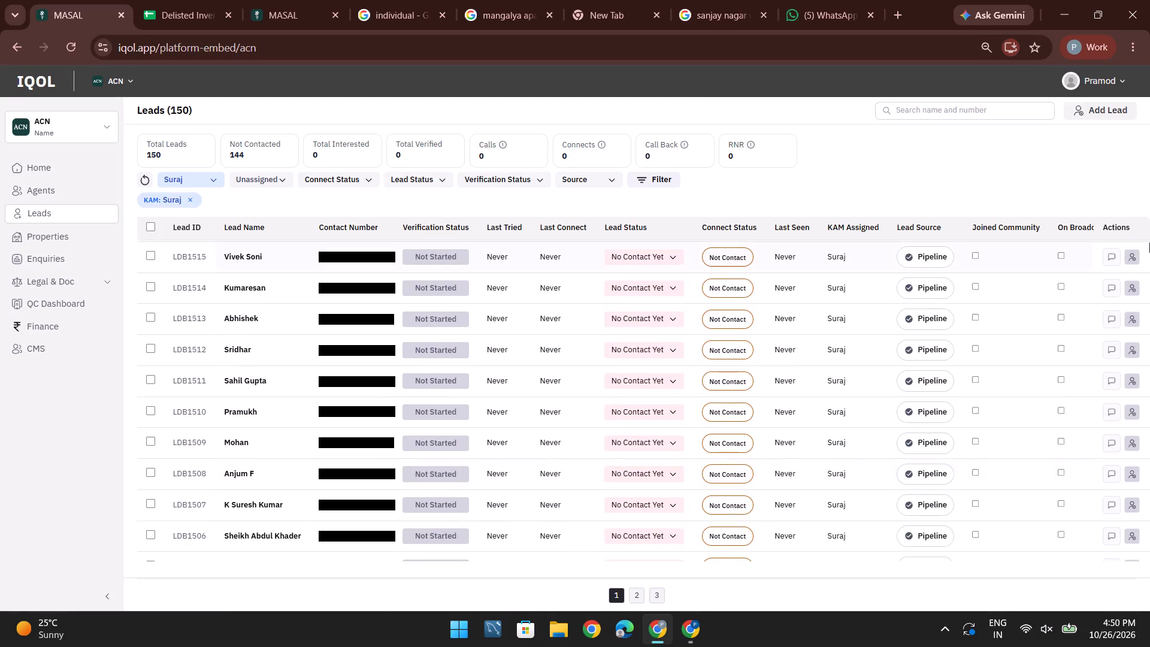
click(1110, 257)
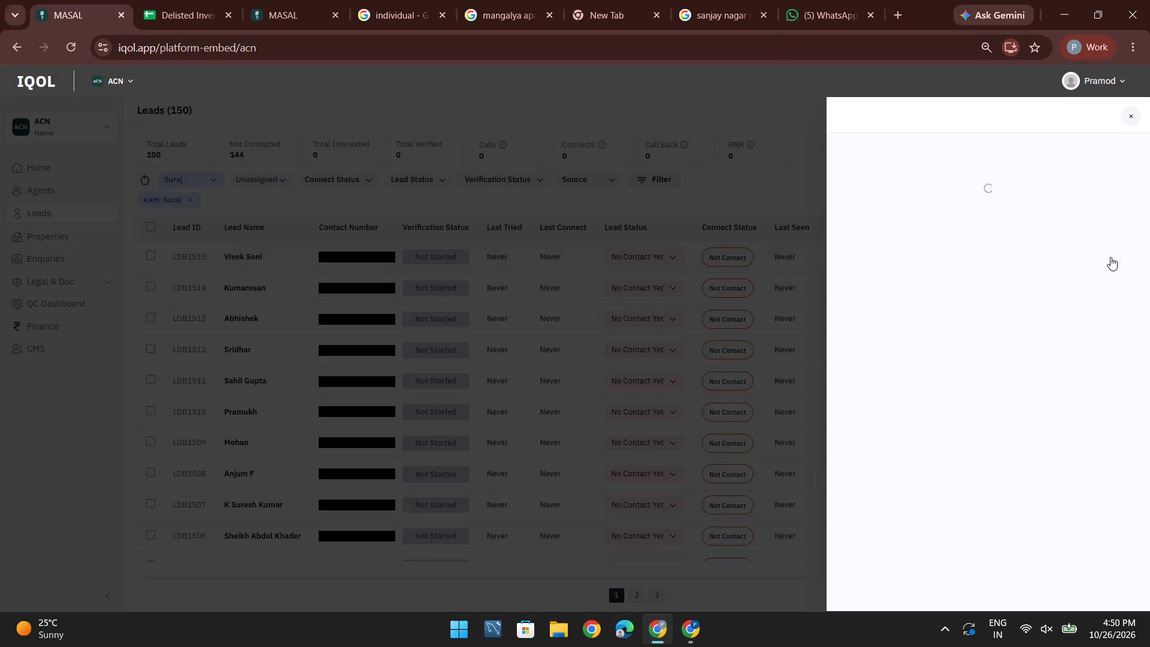
click(997, 261)
click(901, 339)
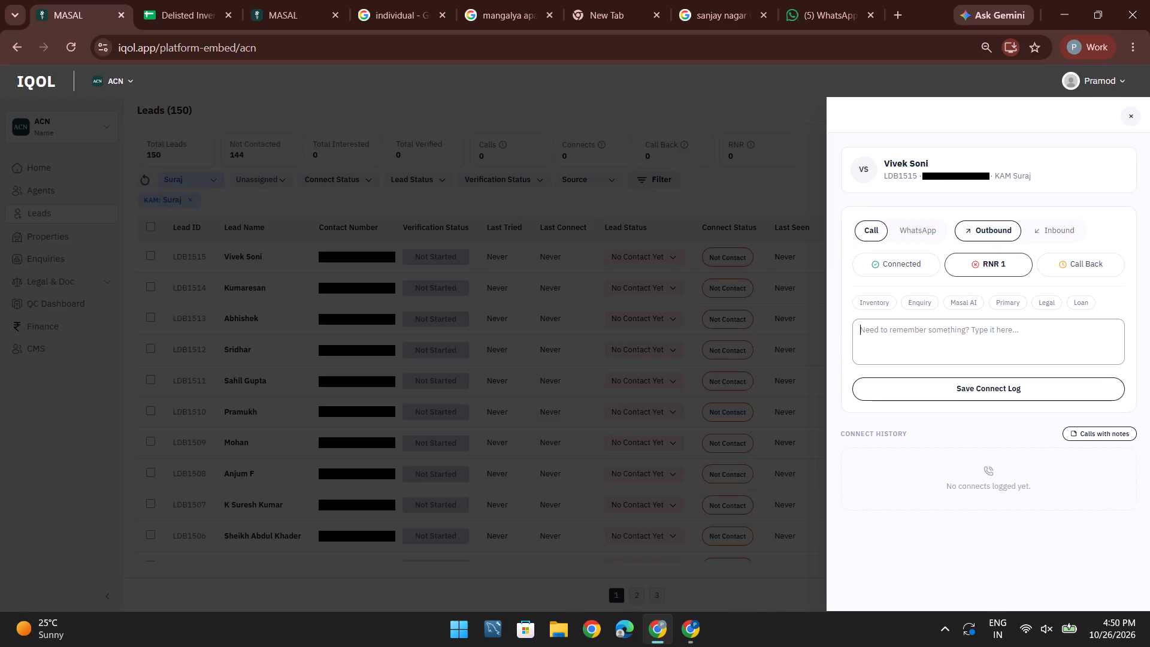
text(rnr)
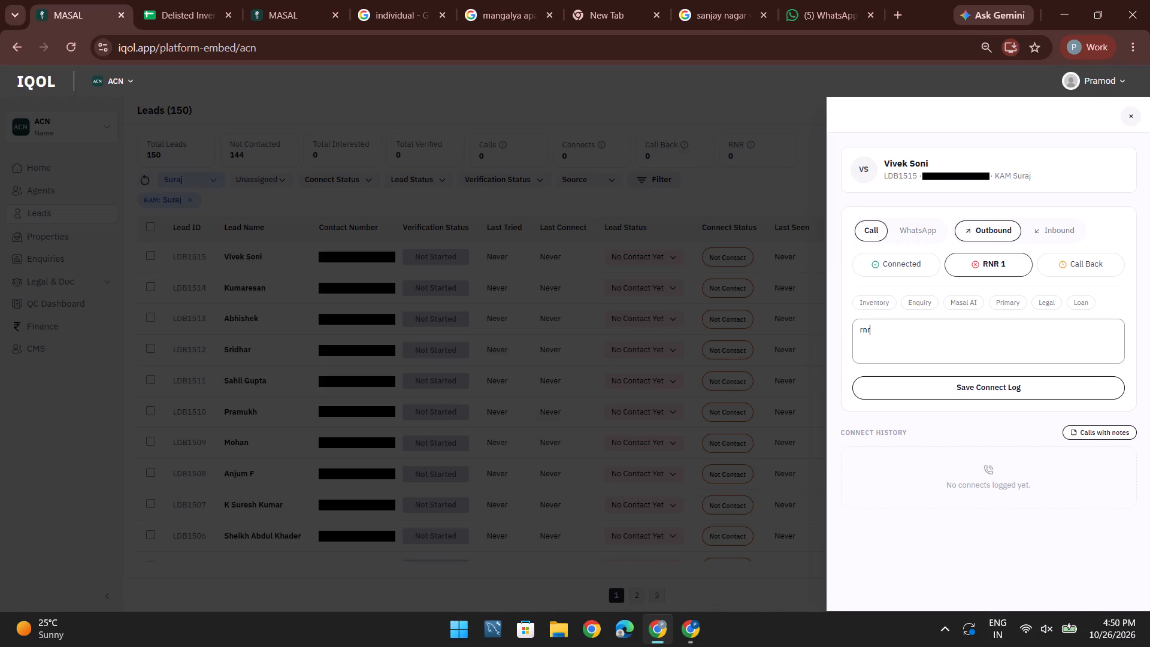
click(902, 382)
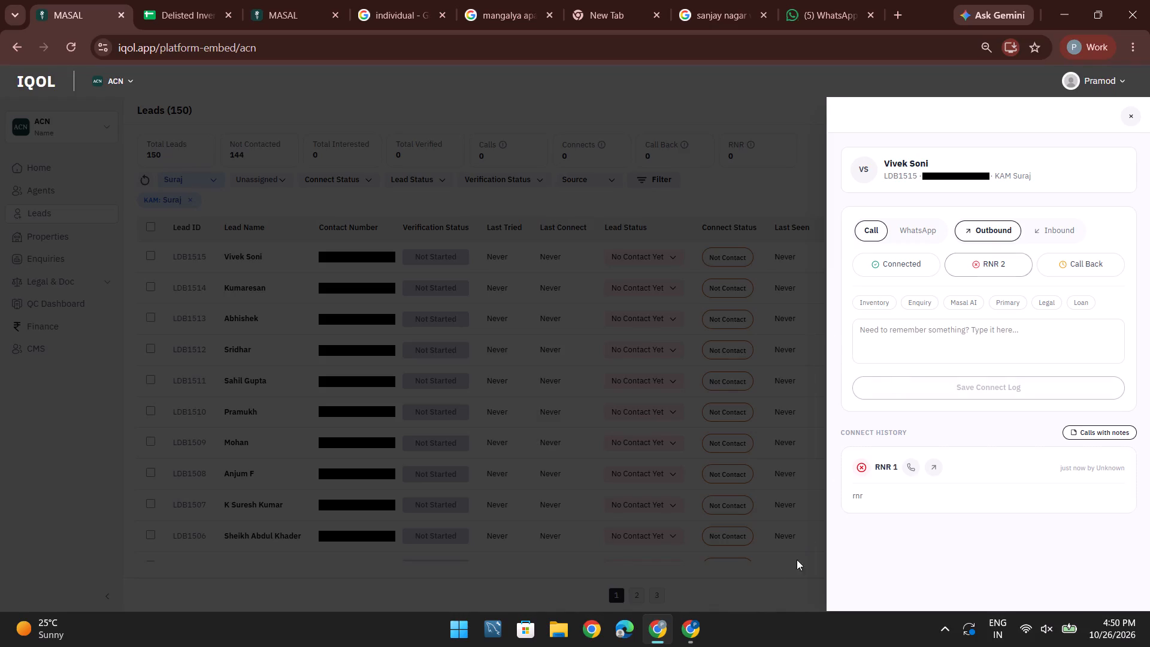
click(764, 592)
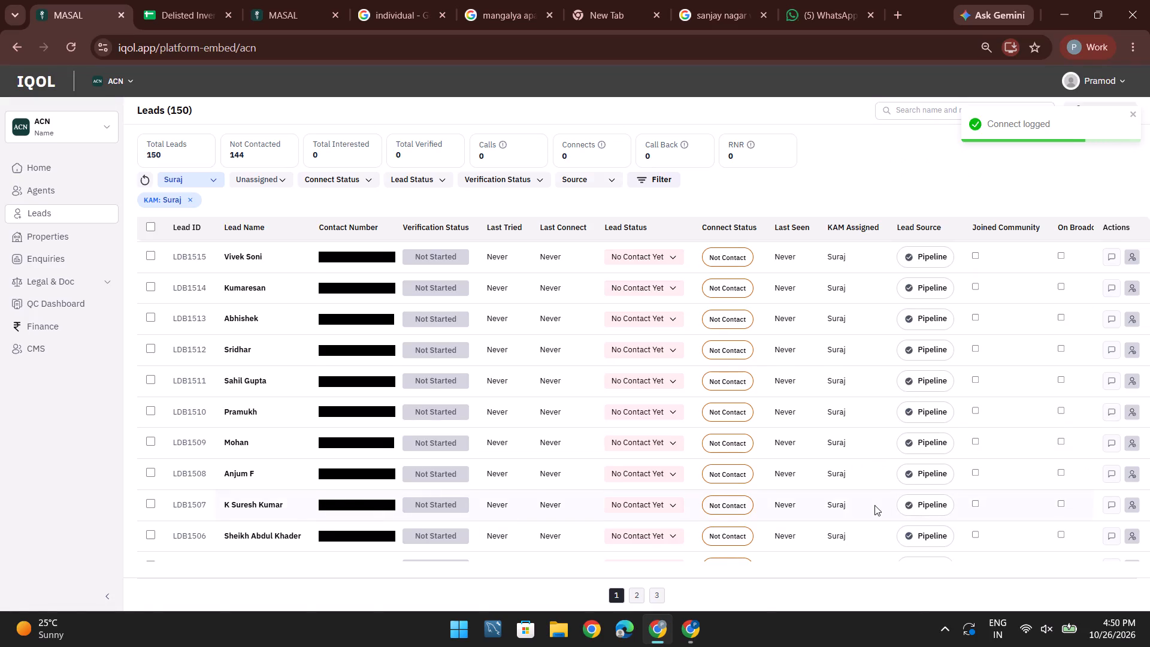
scroll(874, 505, down, 1)
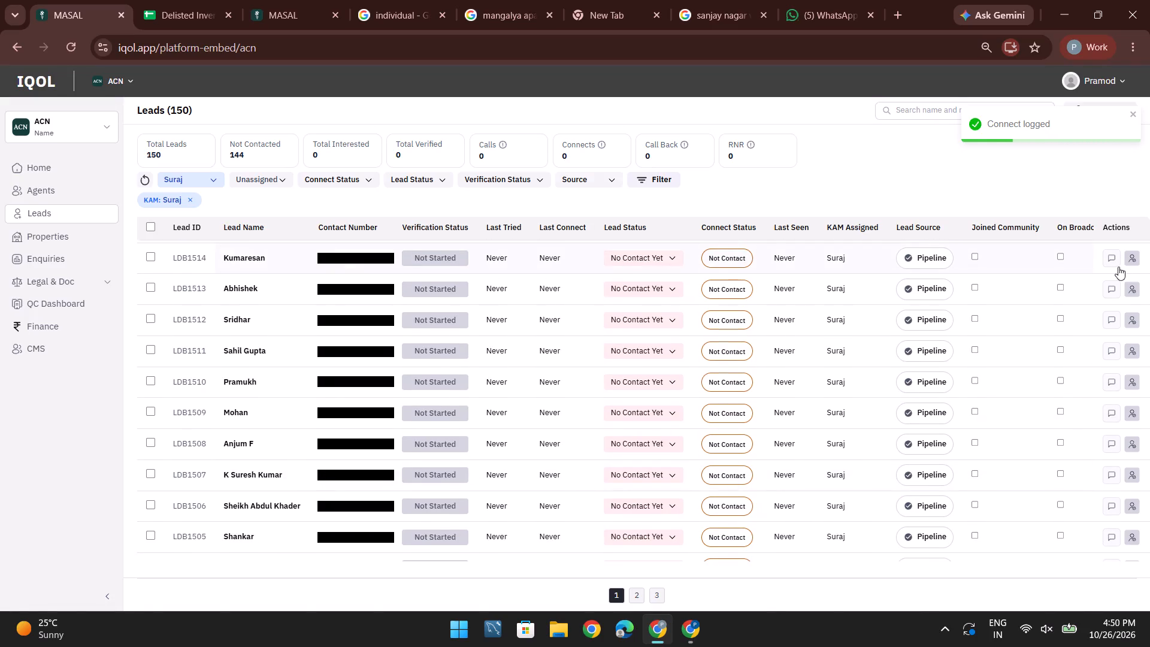
click(1116, 262)
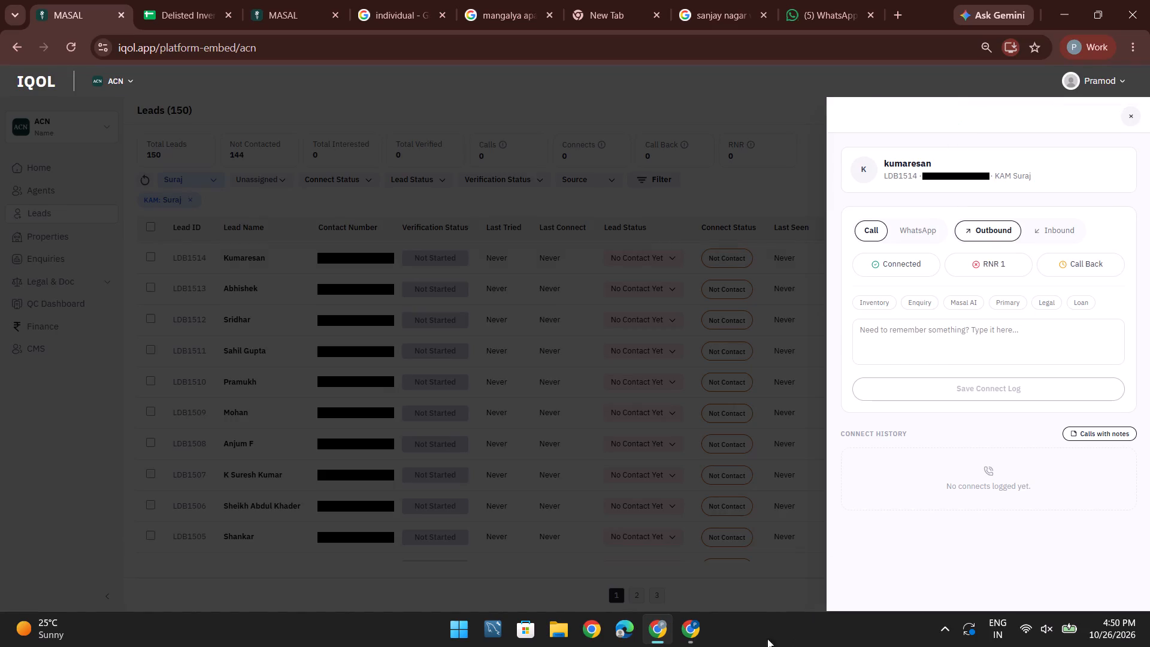
click(769, 603)
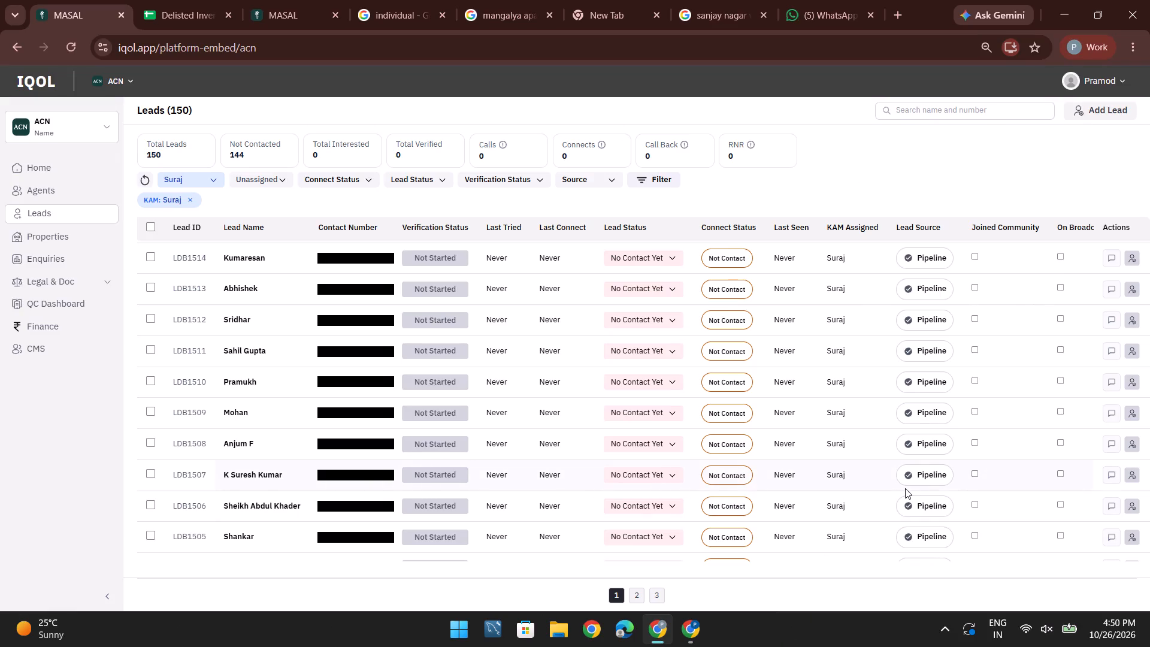
click(1139, 261)
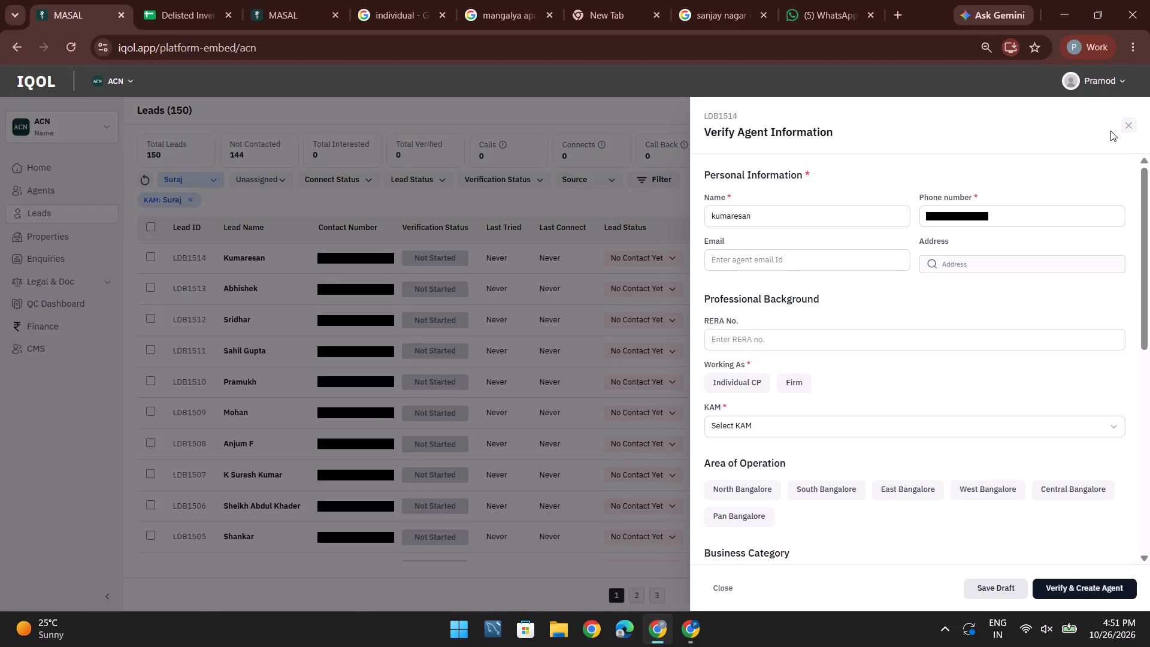
click(1133, 128)
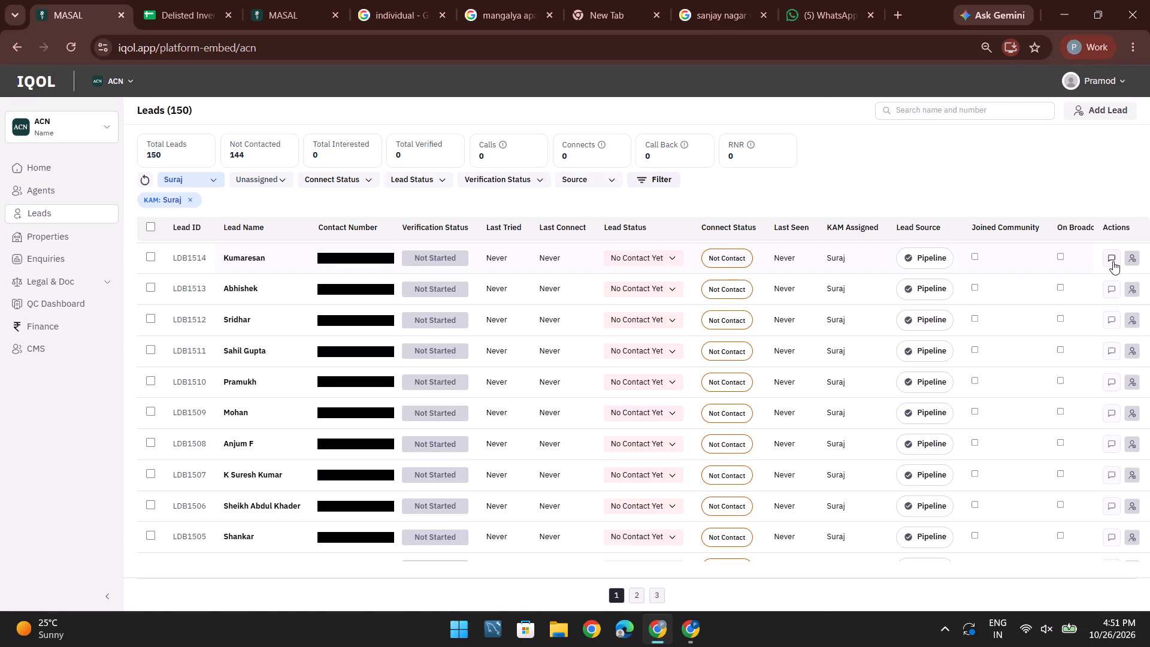
click(1113, 261)
click(994, 271)
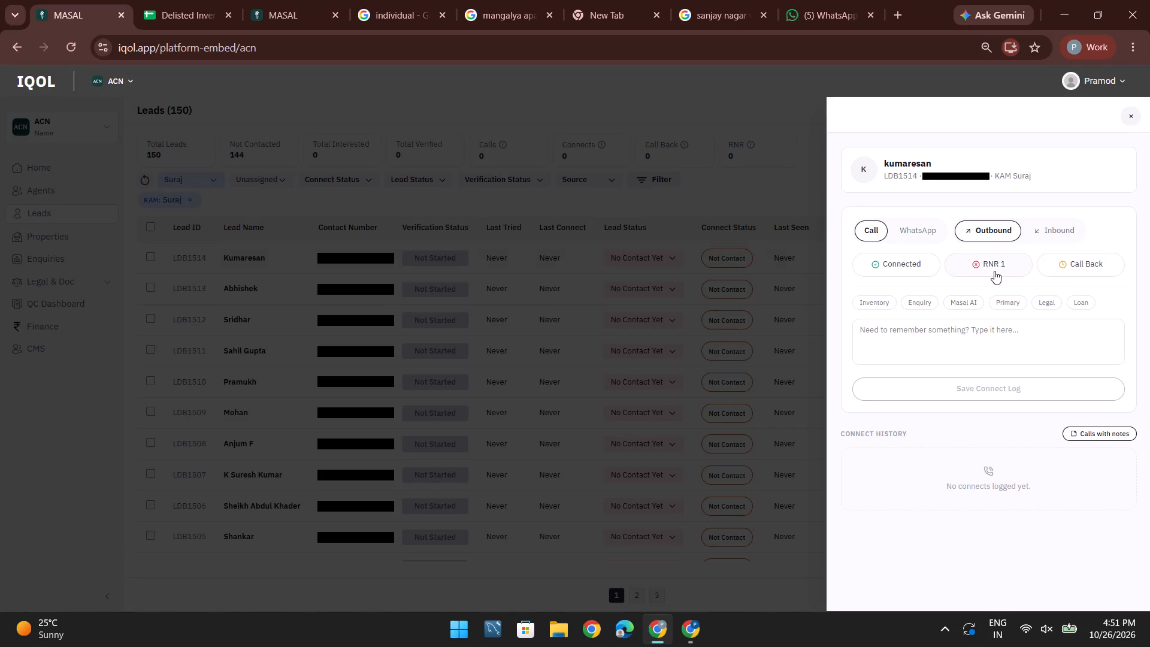
click(909, 351)
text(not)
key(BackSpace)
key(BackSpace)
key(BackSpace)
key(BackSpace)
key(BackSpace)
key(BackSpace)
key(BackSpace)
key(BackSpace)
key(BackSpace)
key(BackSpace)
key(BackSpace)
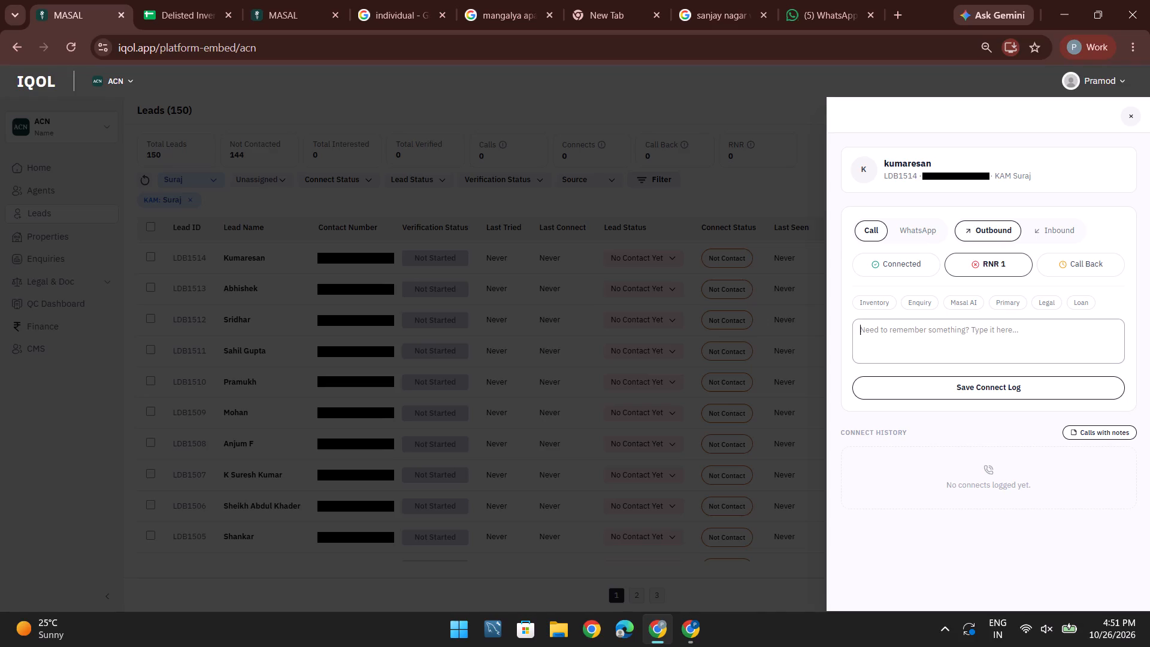
Enter the note "incoming call not available to this number" in the lead's connect log.
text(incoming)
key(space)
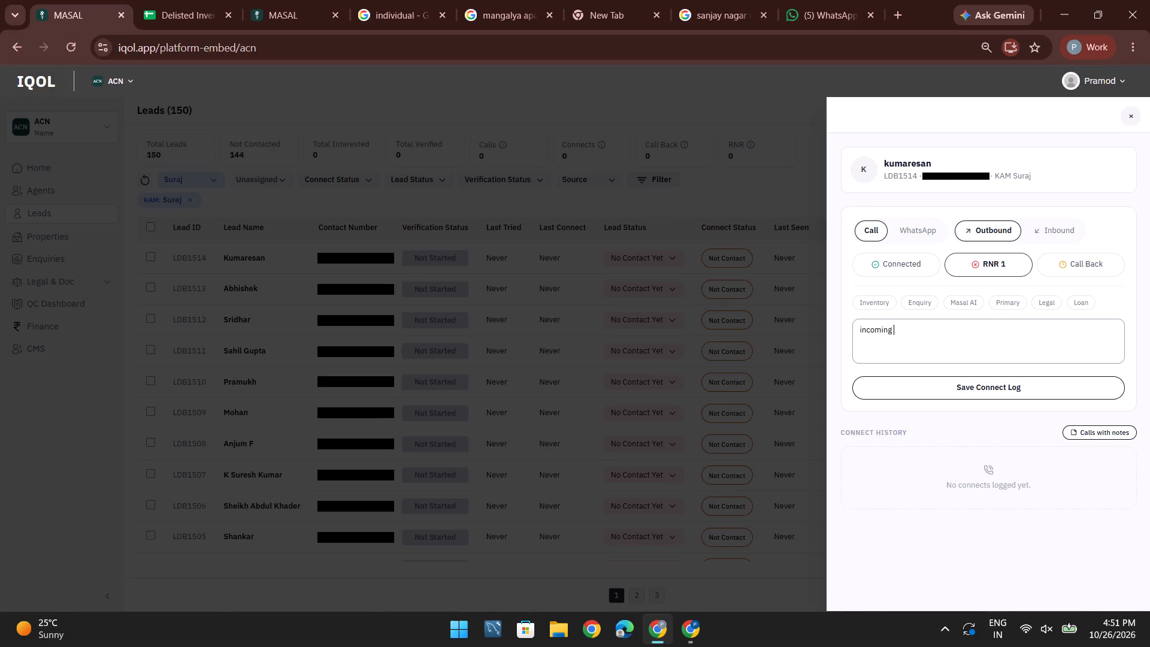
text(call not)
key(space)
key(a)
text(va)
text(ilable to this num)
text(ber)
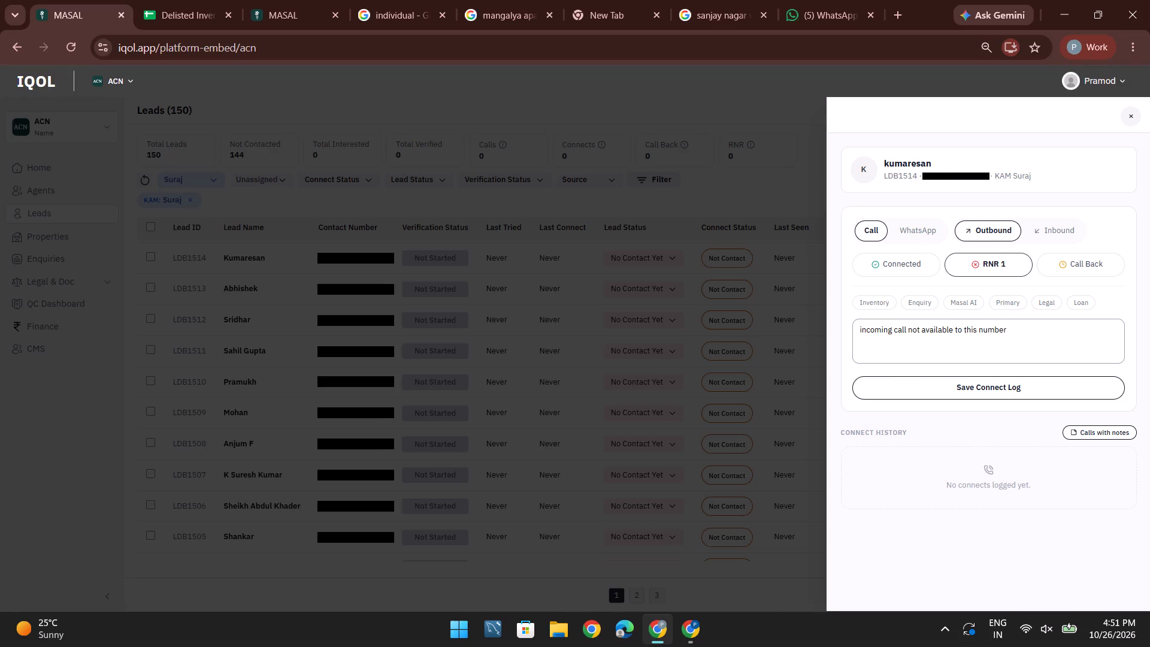
click(982, 395)
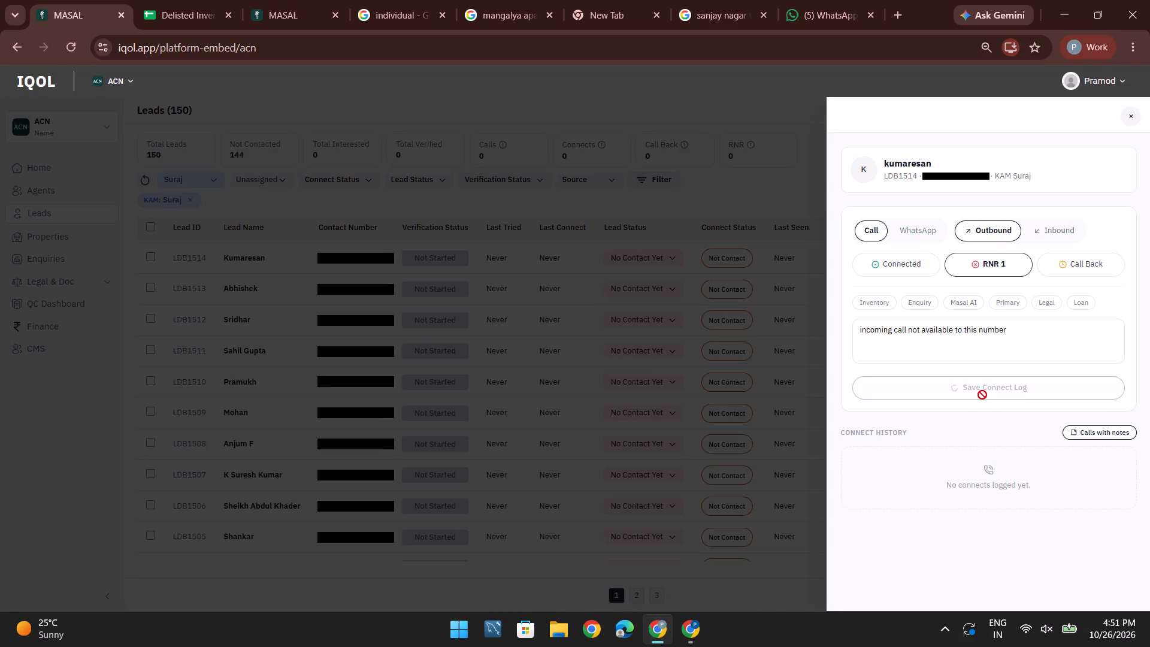
click(759, 598)
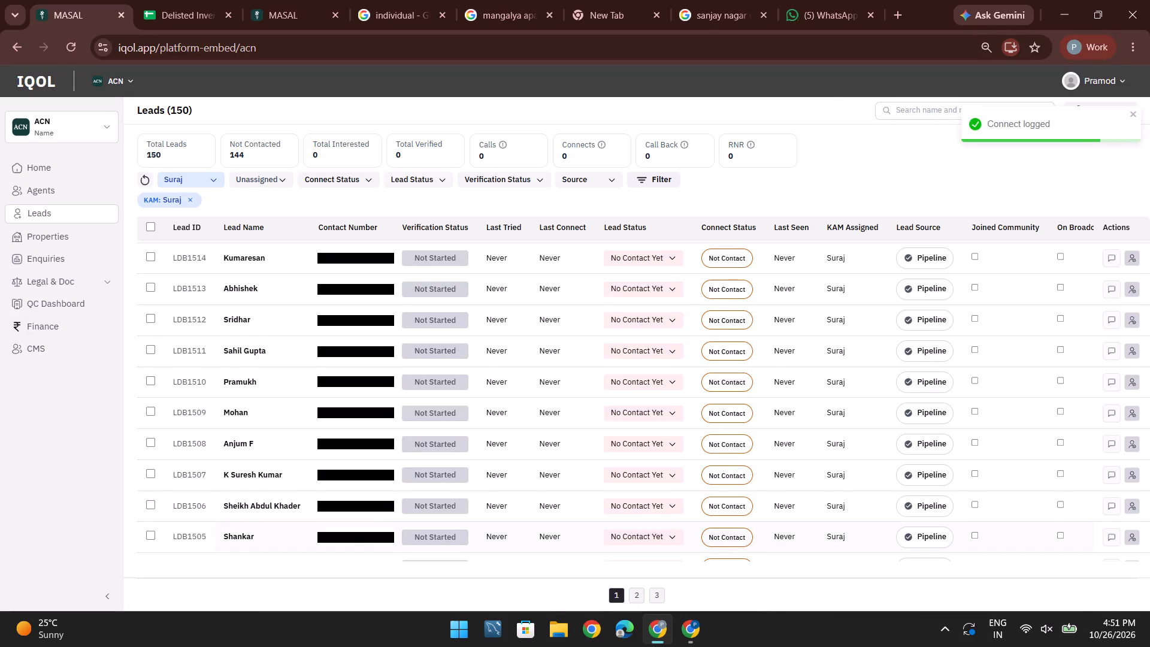
scroll(838, 535, right, 1)
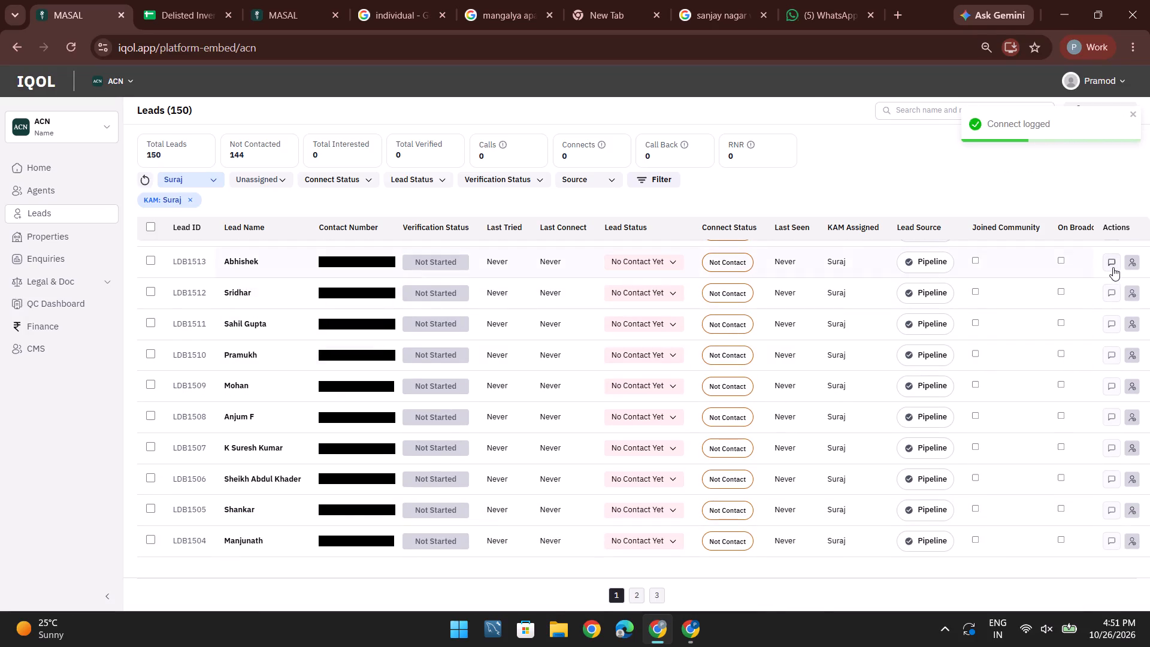
click(1113, 267)
click(774, 593)
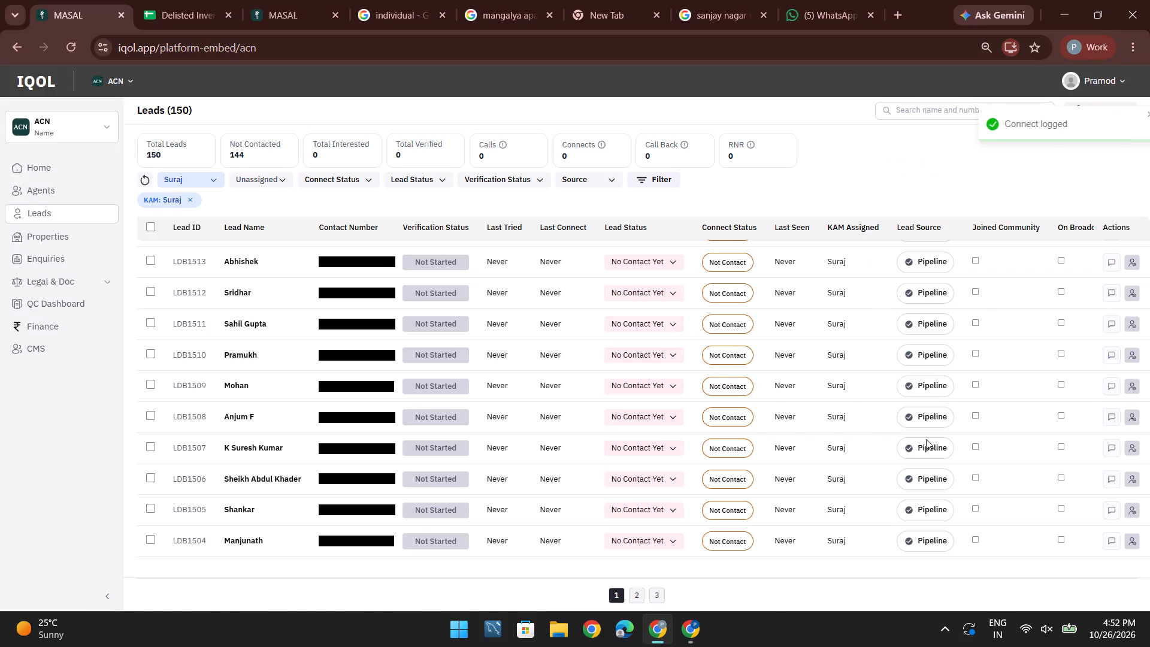
click(1130, 264)
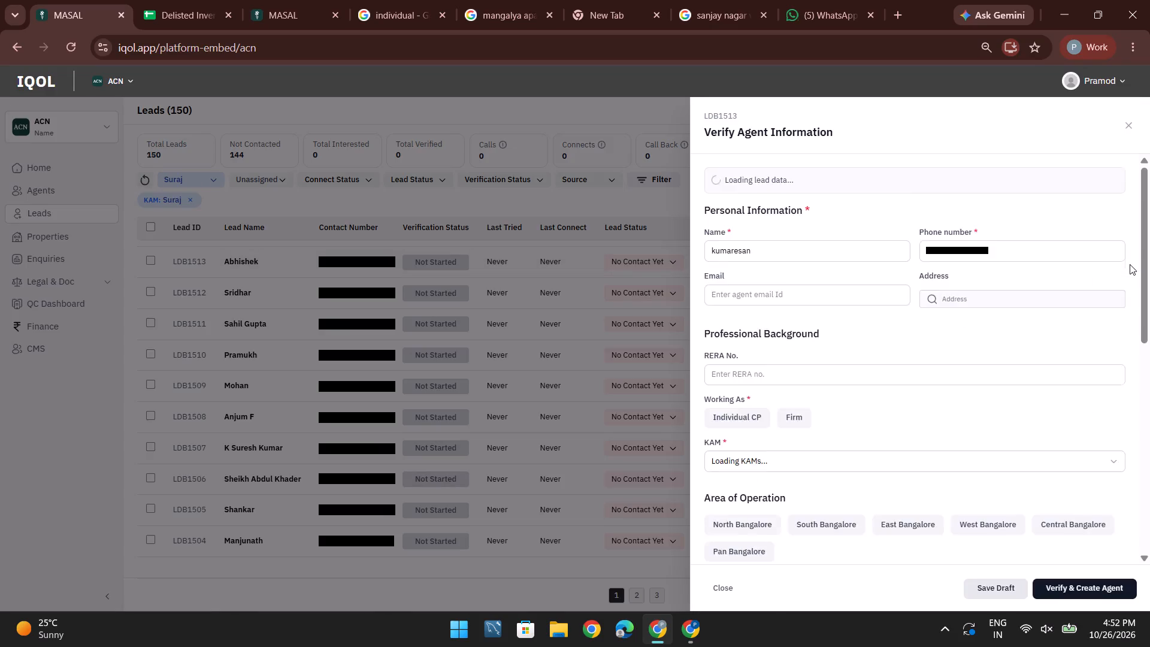
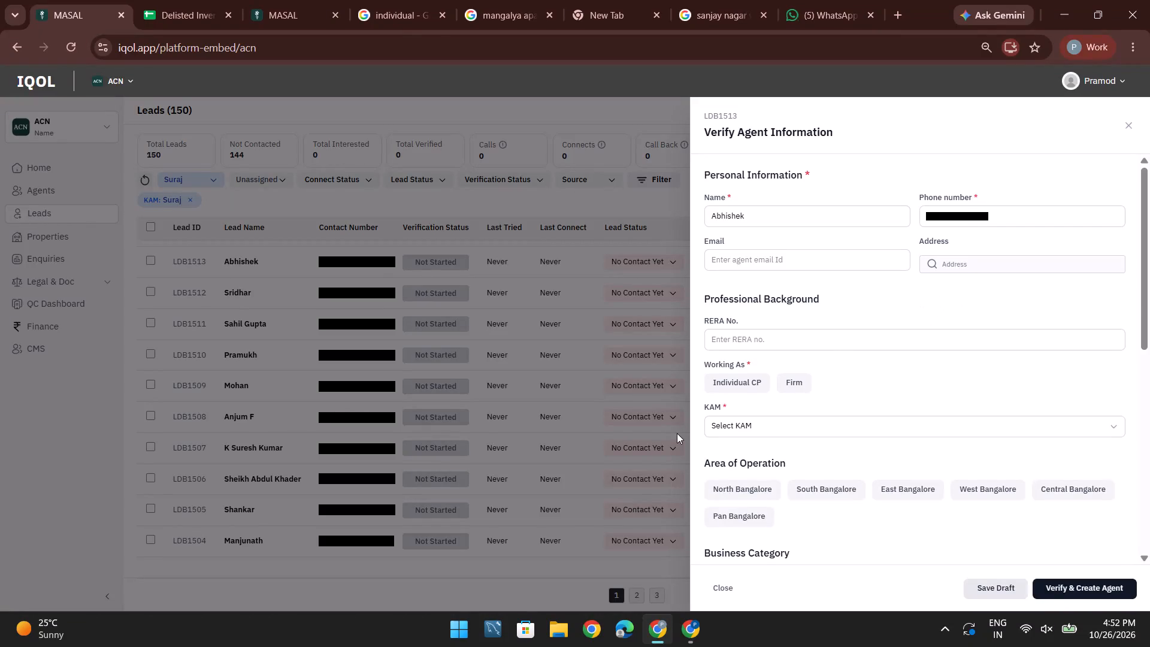
click(519, 589)
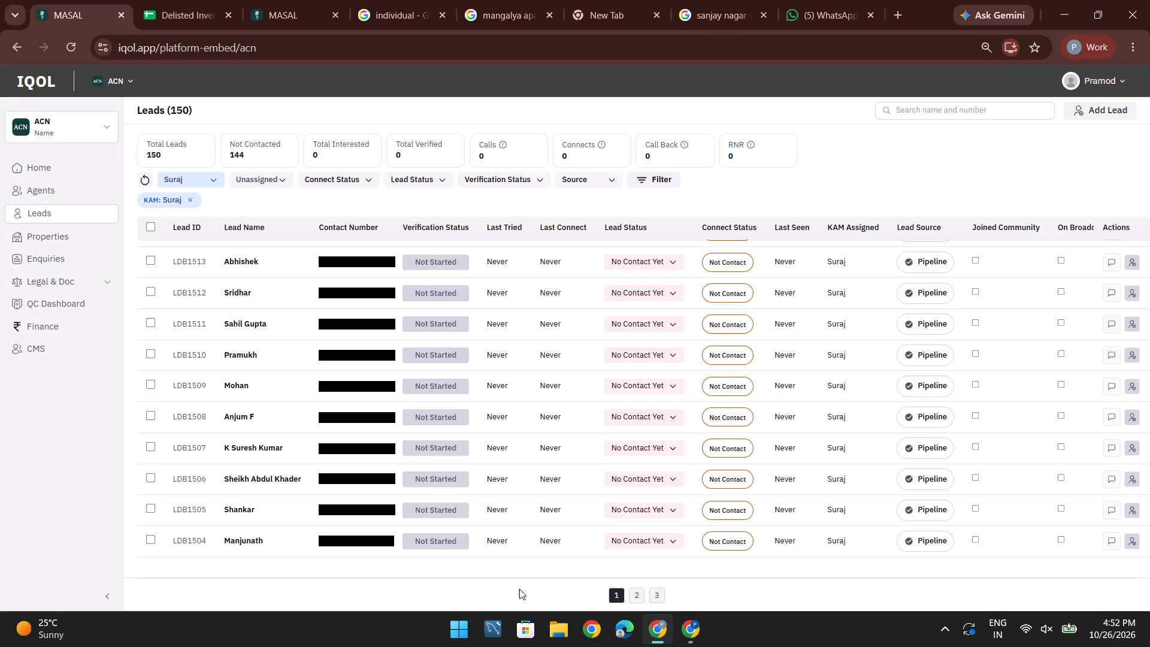
click(1107, 266)
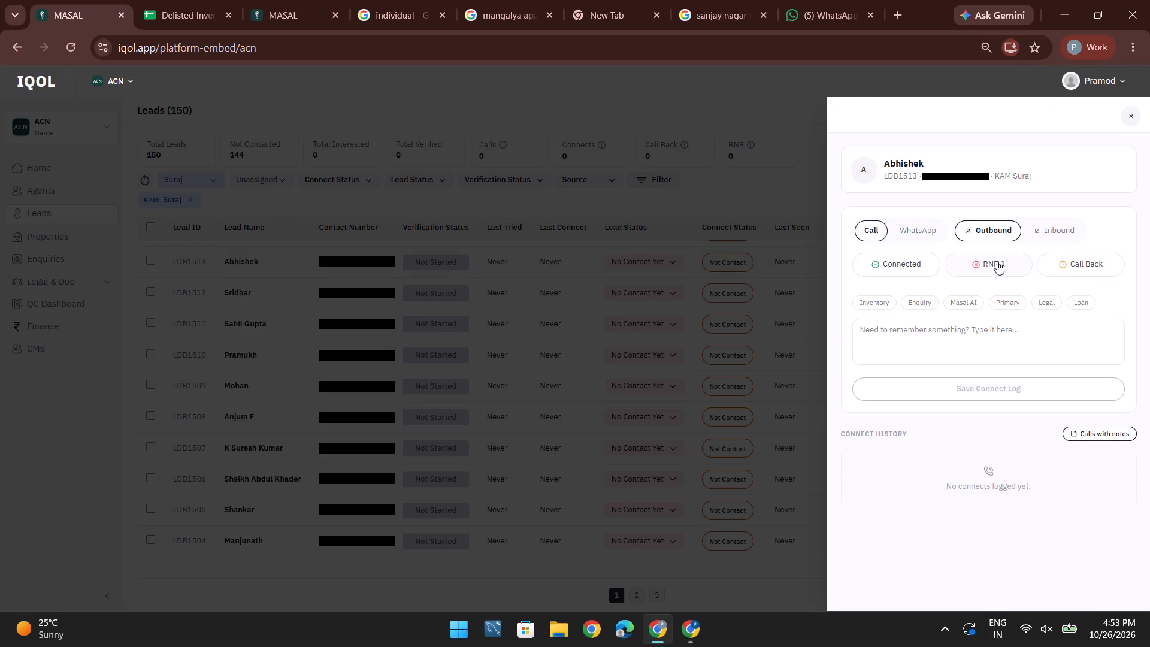
click(992, 262)
click(894, 333)
text(rnr)
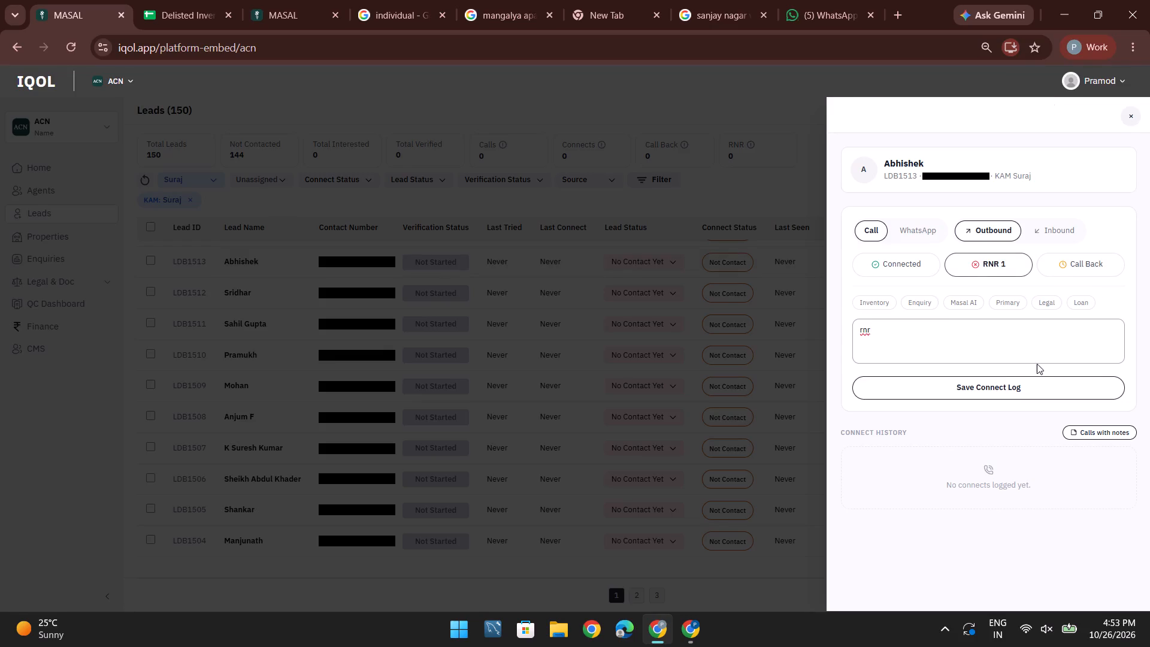
click(1002, 379)
click(721, 593)
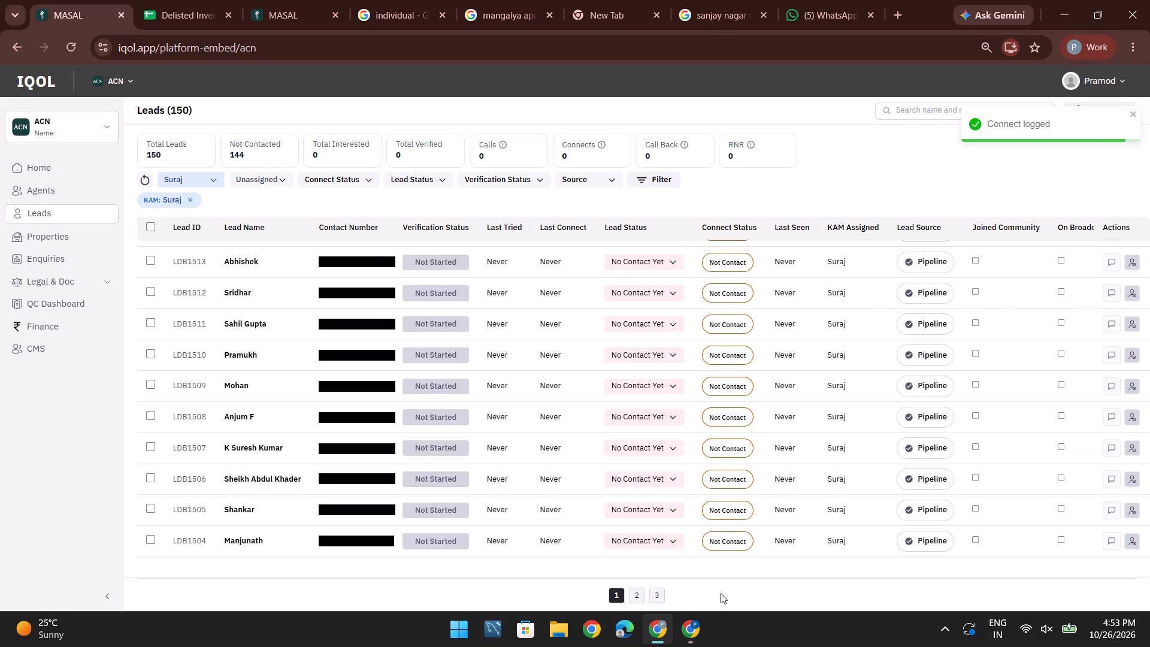
scroll(839, 491, right, 1)
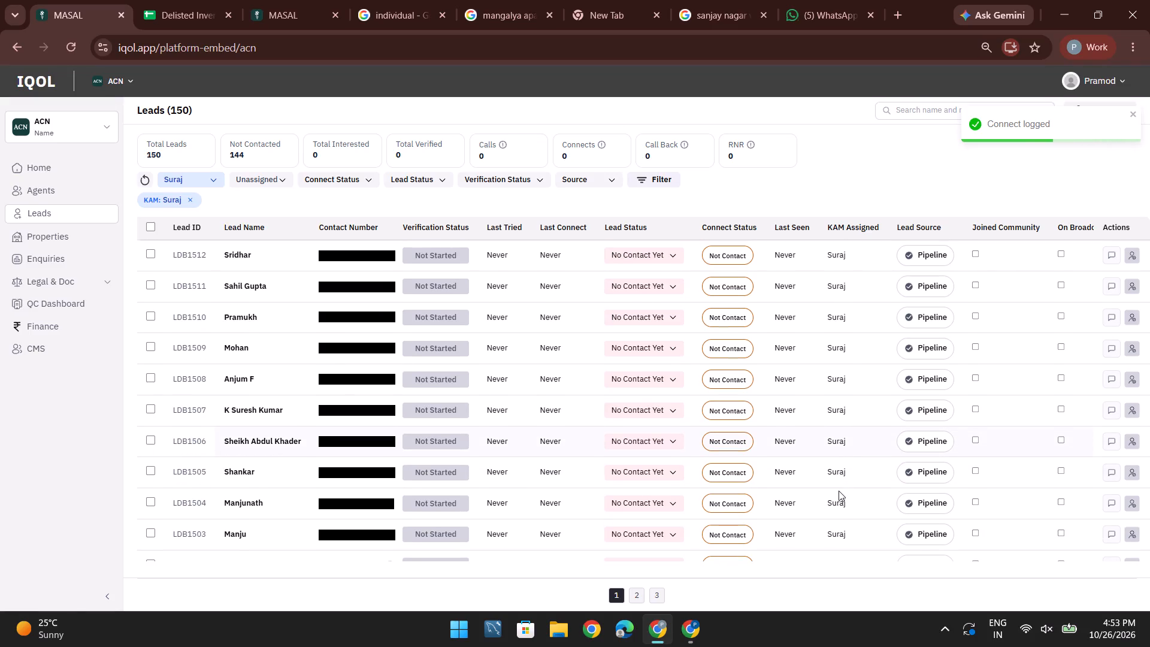
click(1119, 255)
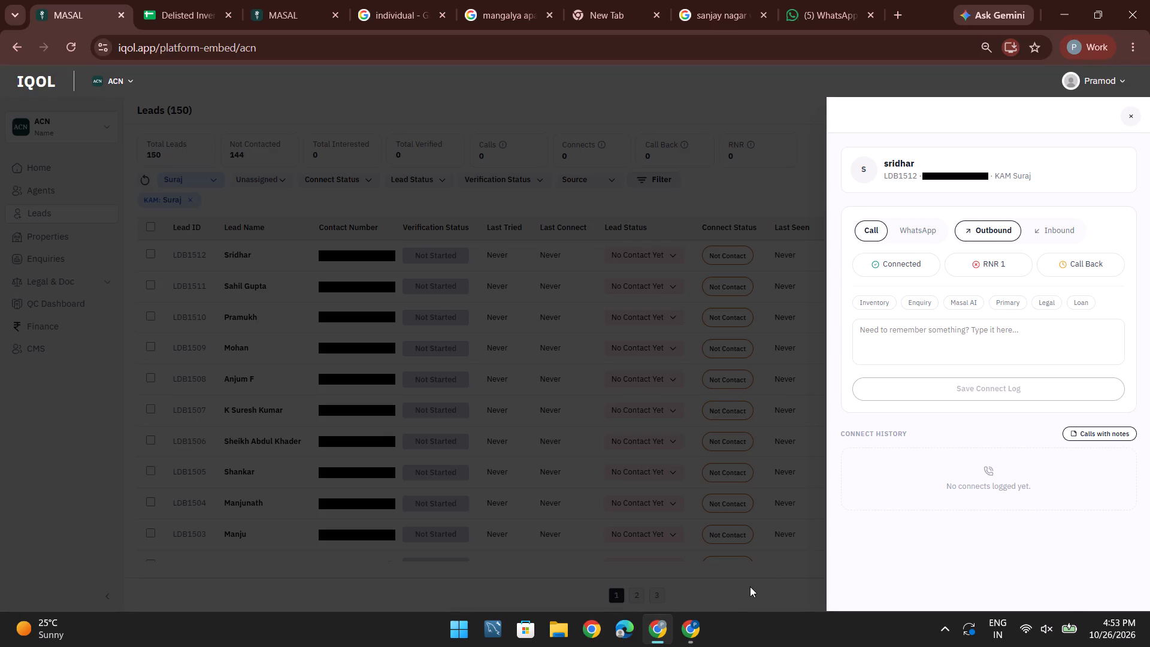
click(718, 603)
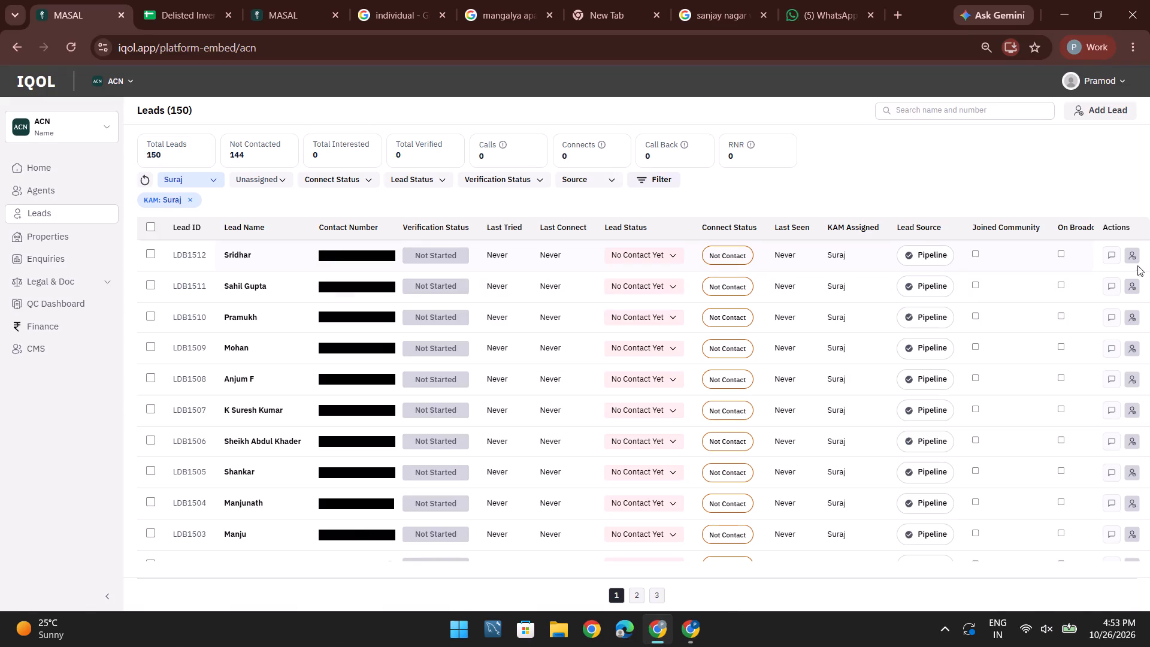
click(1134, 263)
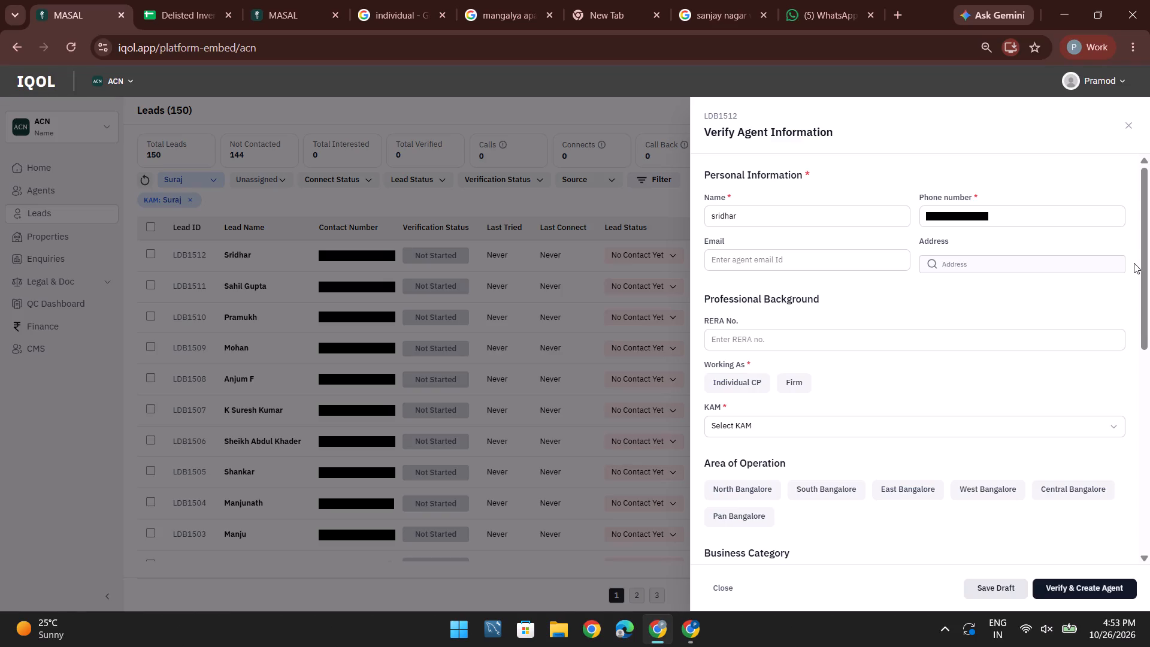
scroll(939, 347, right, 2)
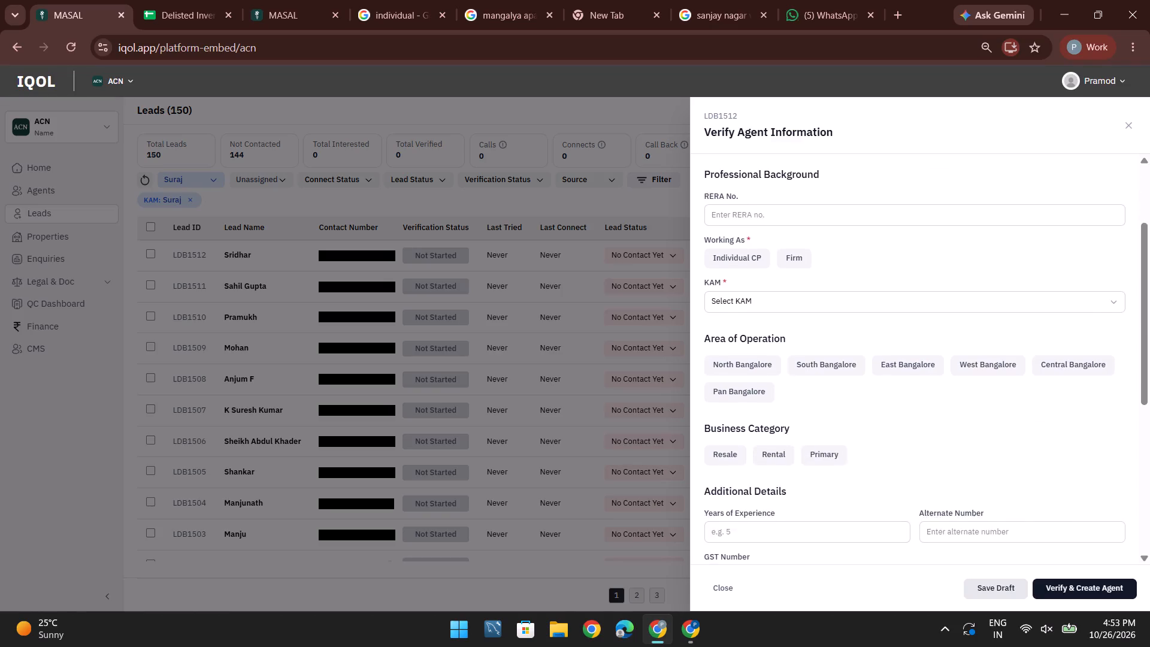
scroll(939, 347, right, 9)
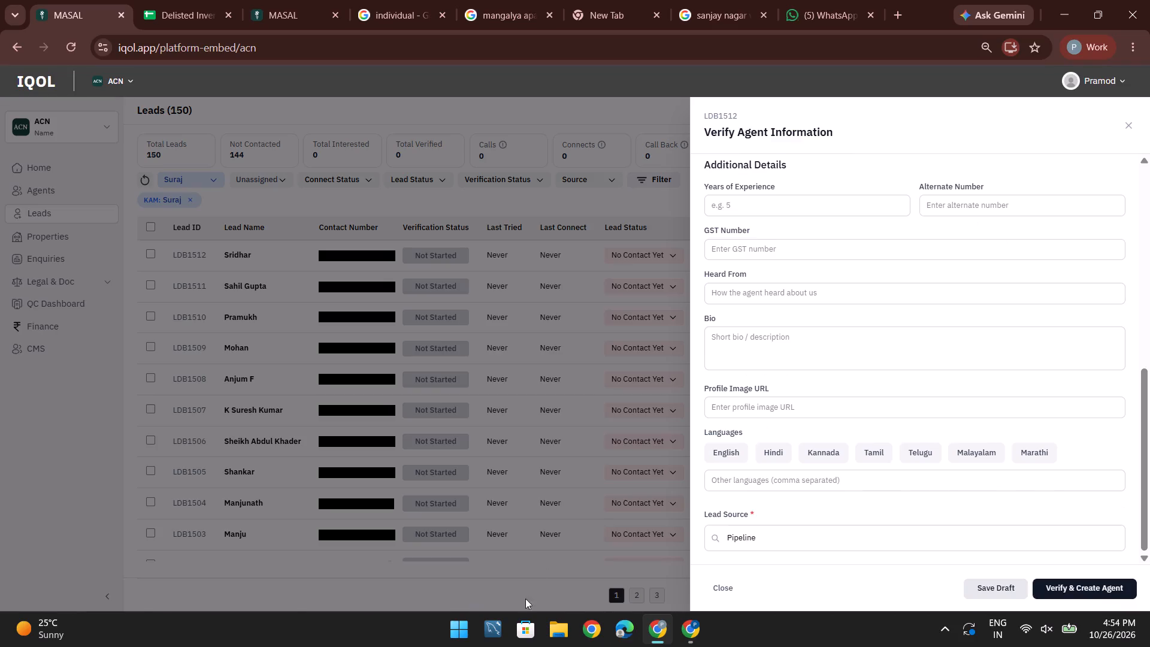
scroll(973, 286, up, 4)
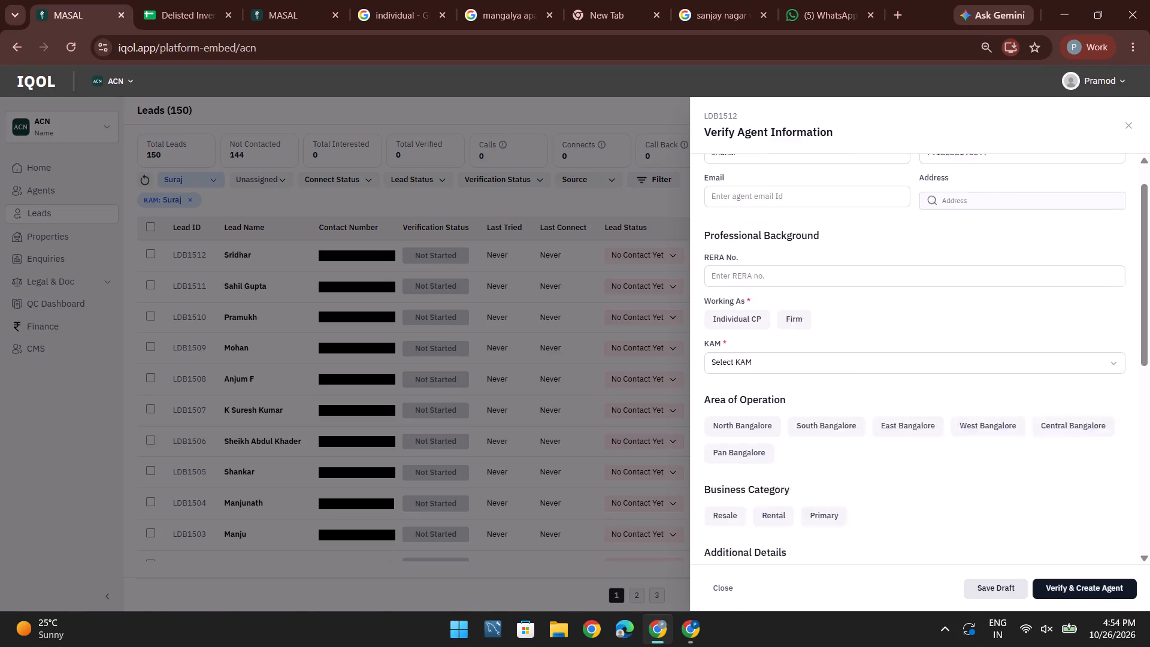
click(1131, 130)
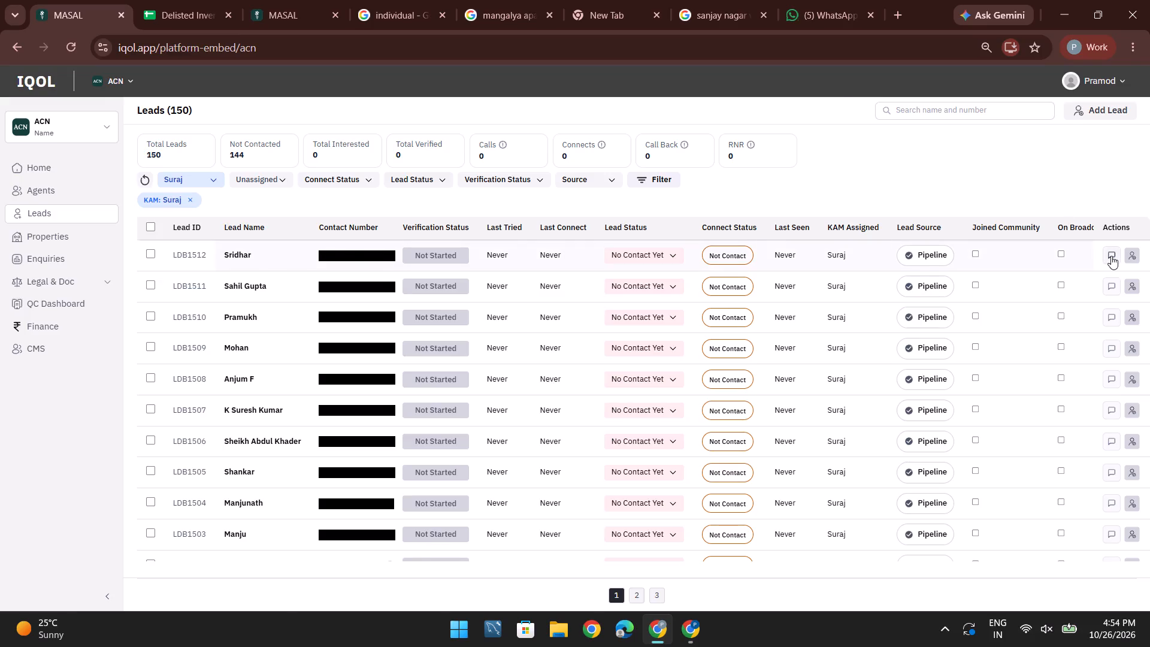
click(1111, 256)
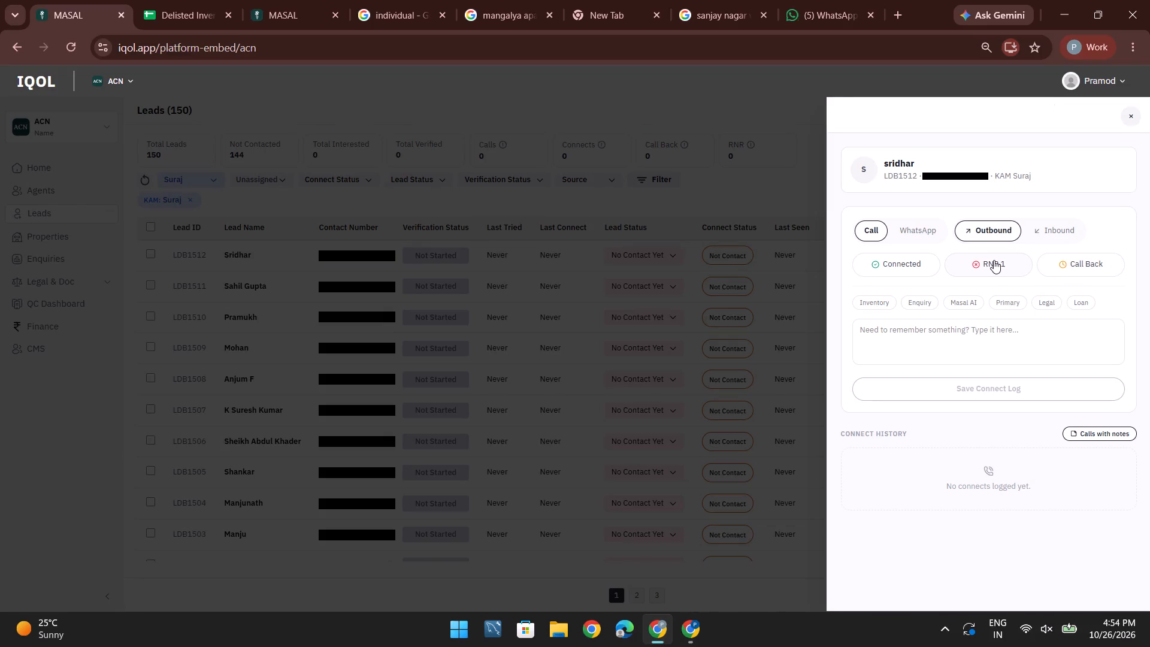
click(994, 260)
click(912, 323)
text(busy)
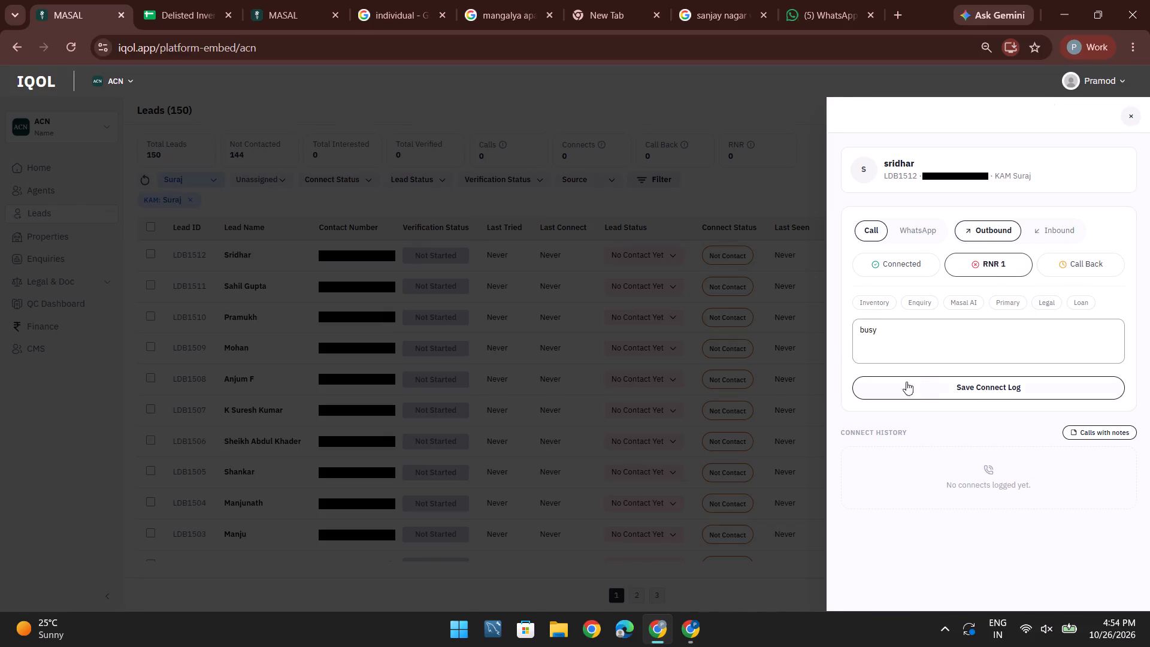
click(928, 376)
click(738, 598)
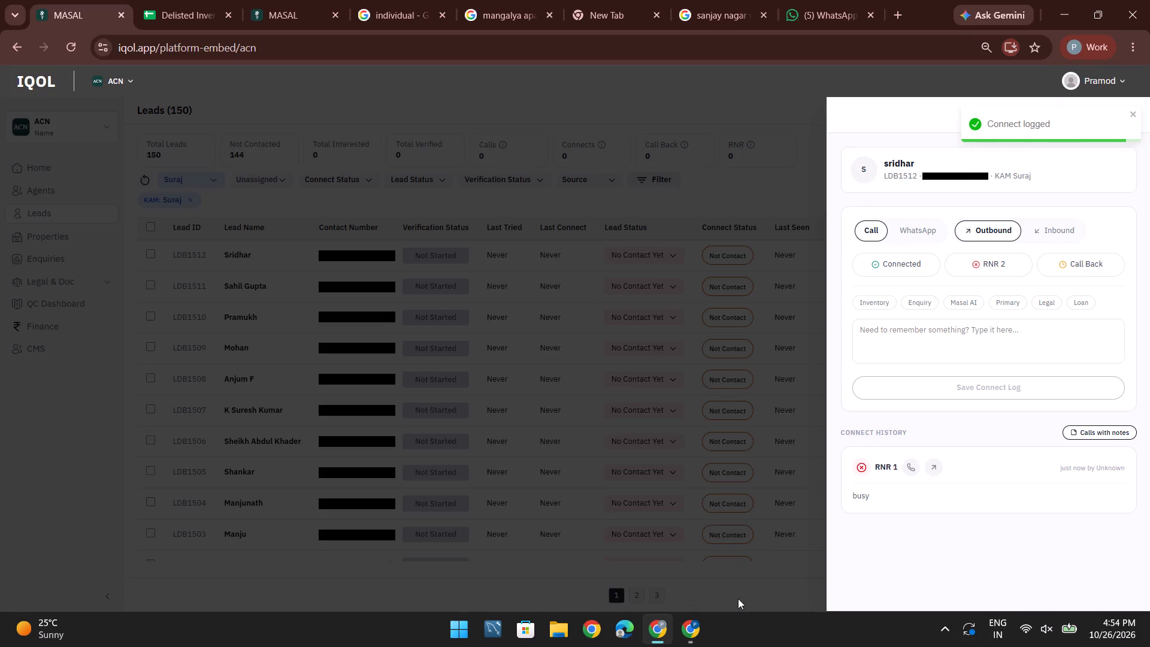
scroll(890, 468, right, 1)
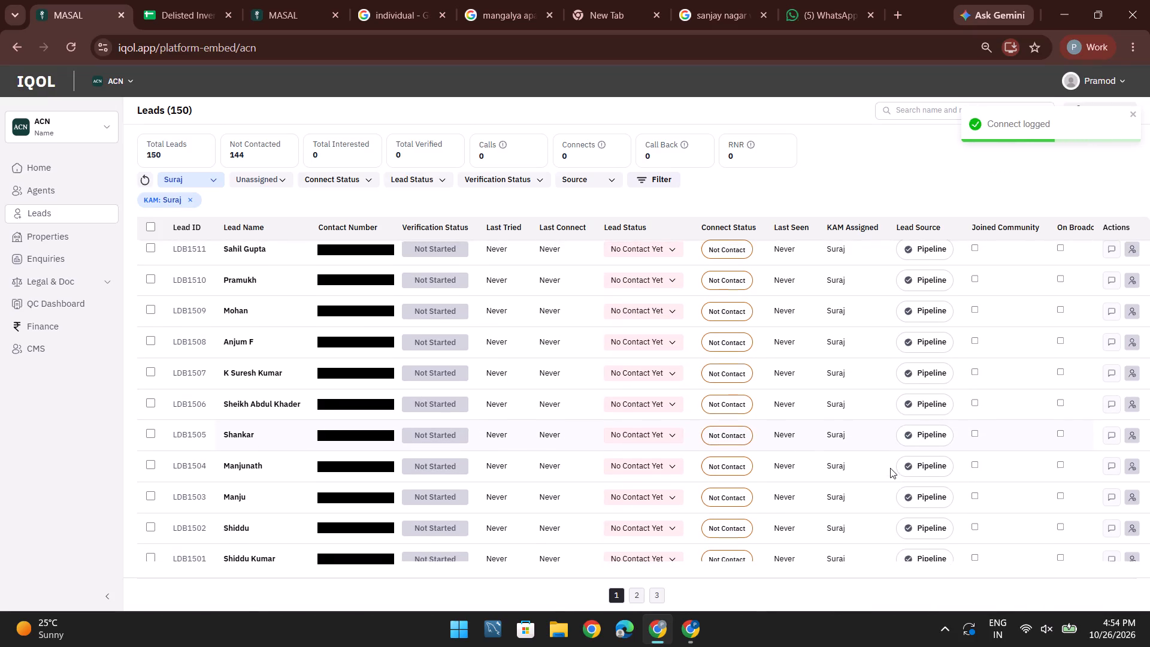
scroll(890, 468, right, 1)
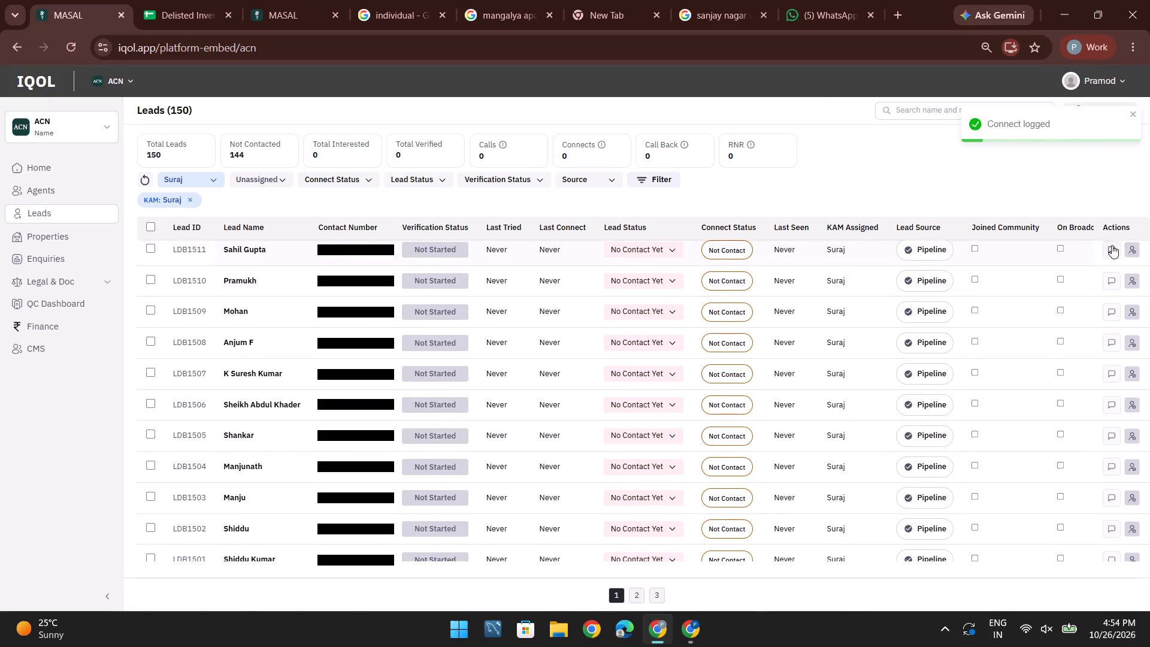
click(1112, 245)
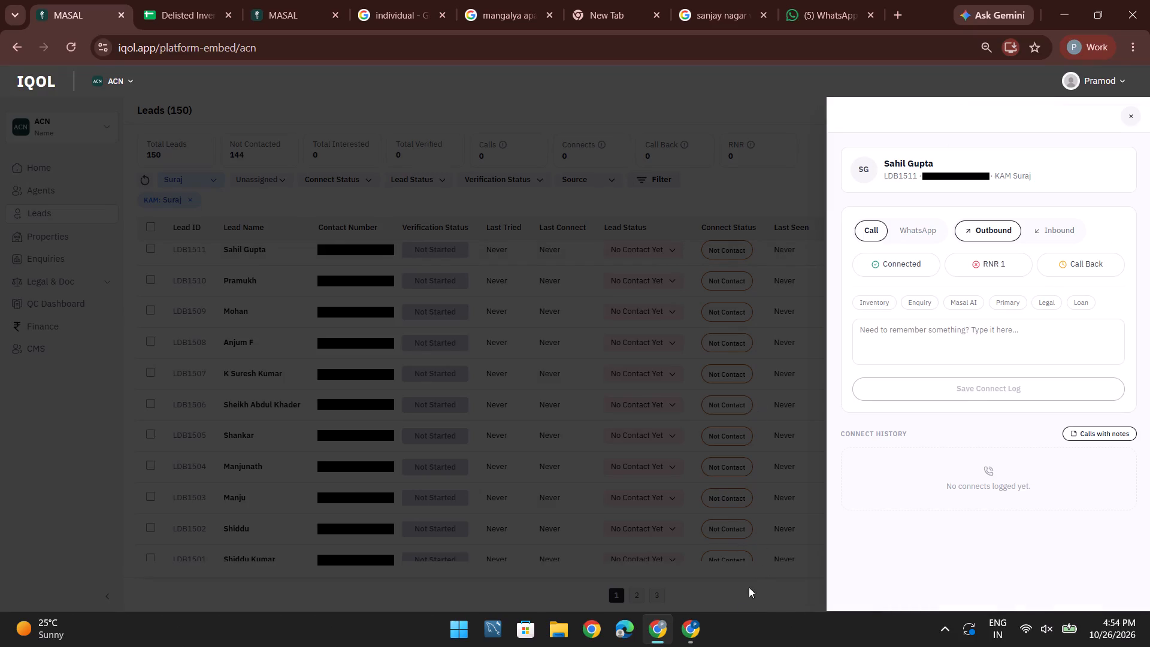
click(746, 601)
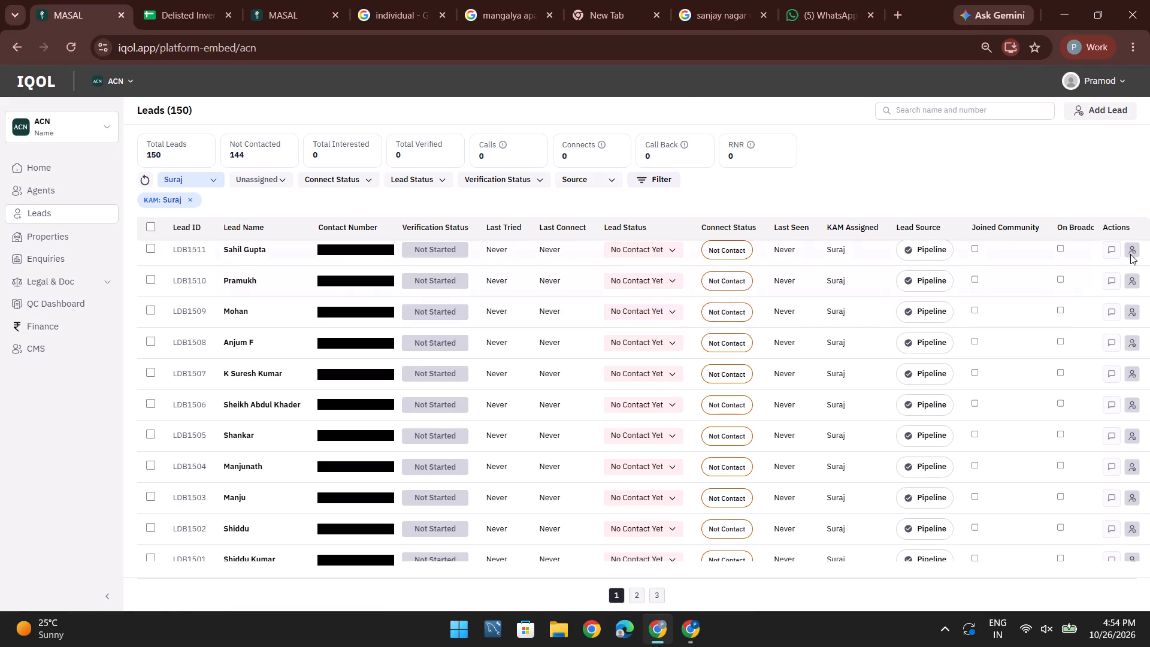
click(1130, 253)
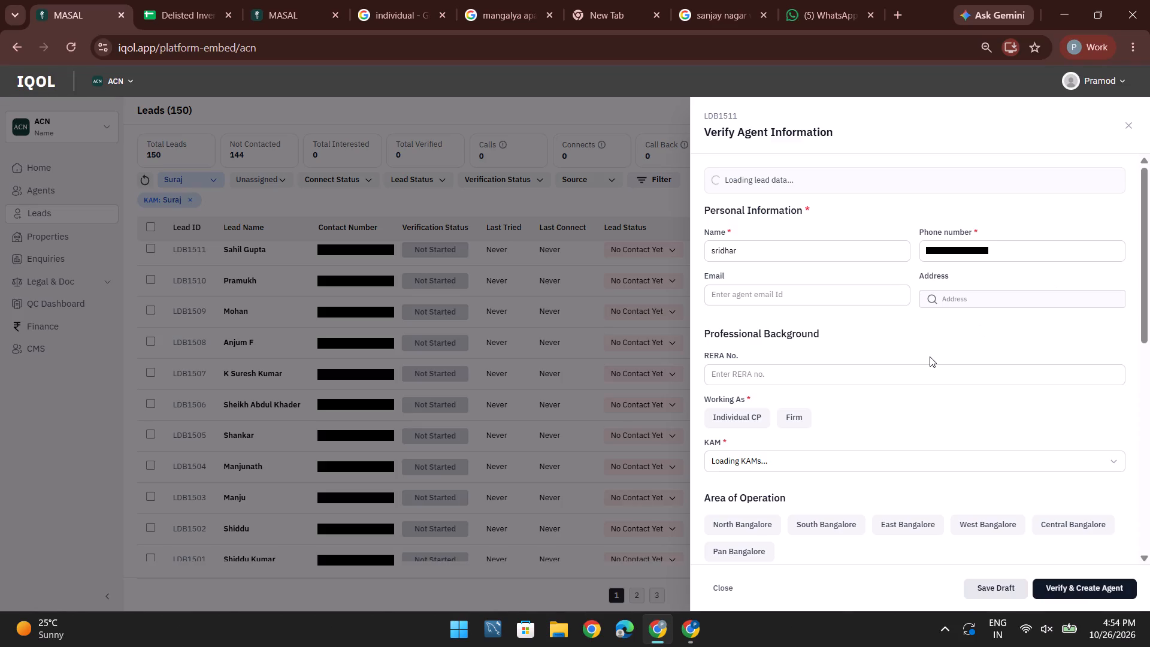
scroll(992, 346, right, 2)
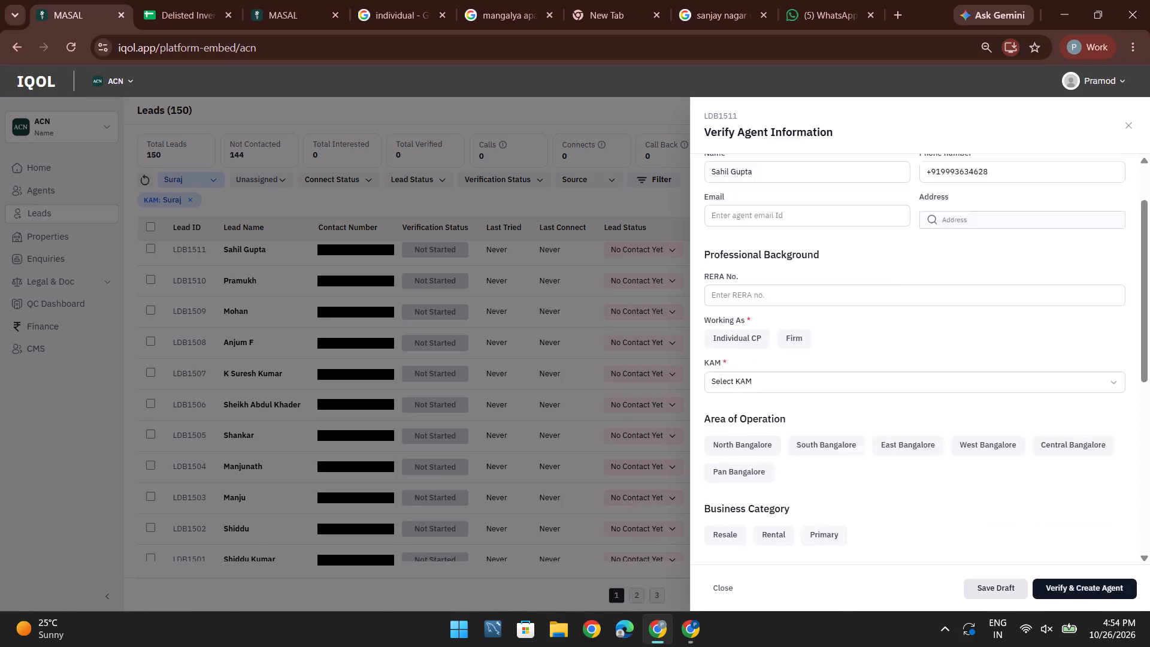
scroll(992, 346, right, 5)
scroll(992, 346, up, 4)
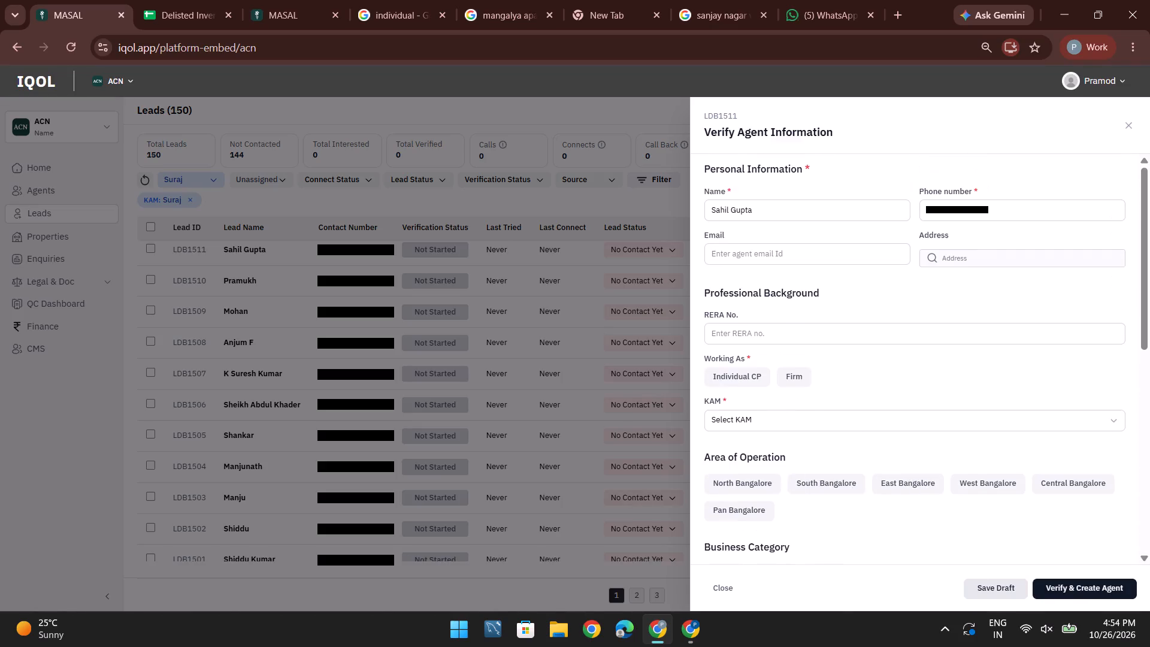
scroll(992, 346, right, 3)
scroll(992, 346, up, 3)
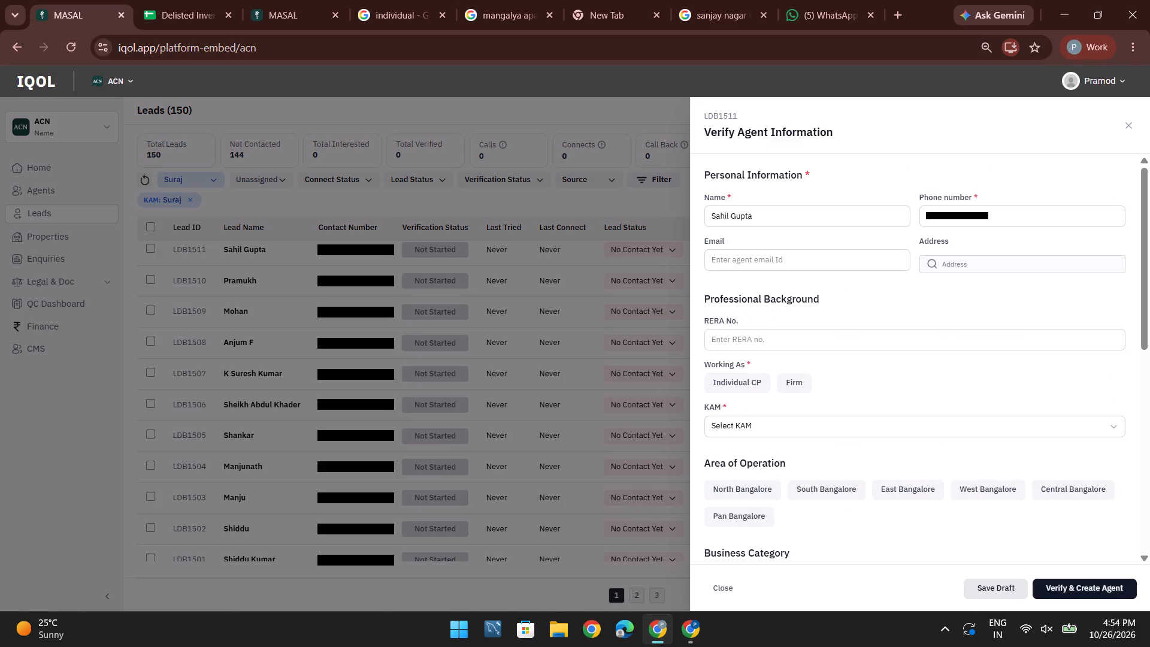
click(1129, 129)
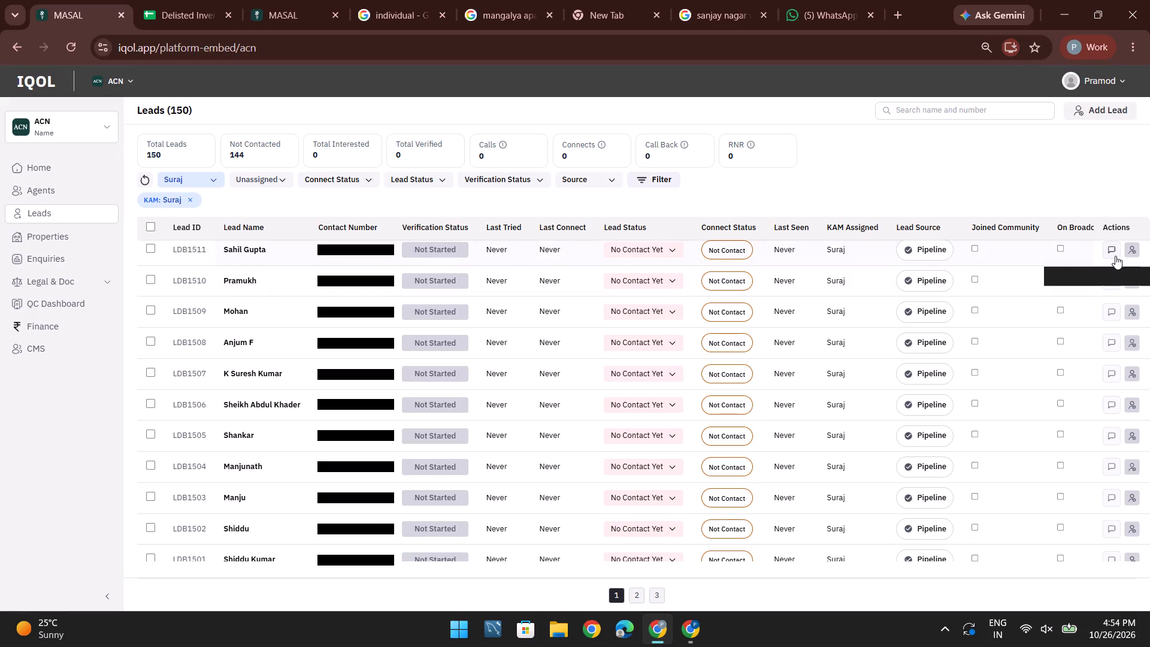
click(1133, 250)
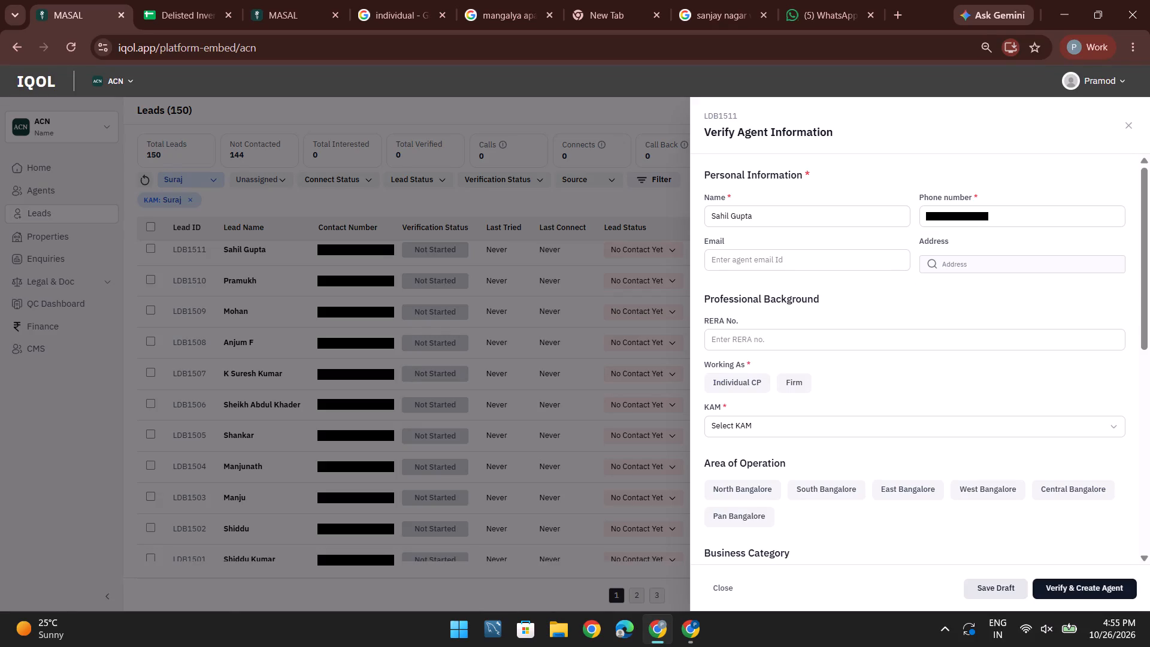
click(1133, 129)
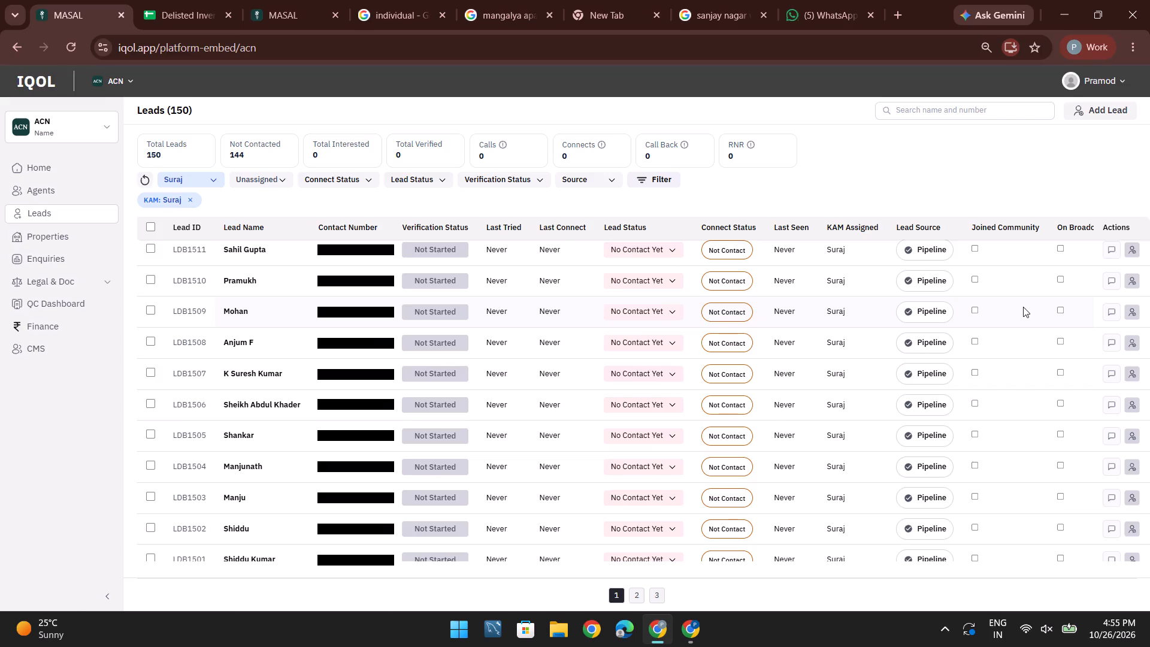
click(1106, 250)
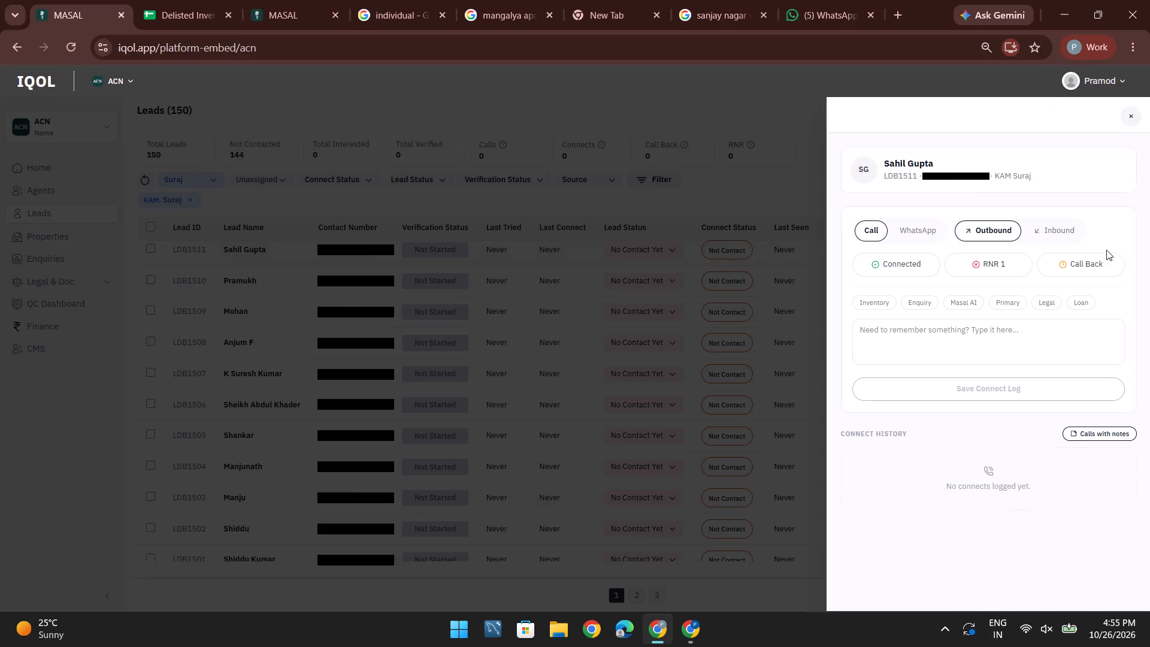
click(896, 268)
click(890, 341)
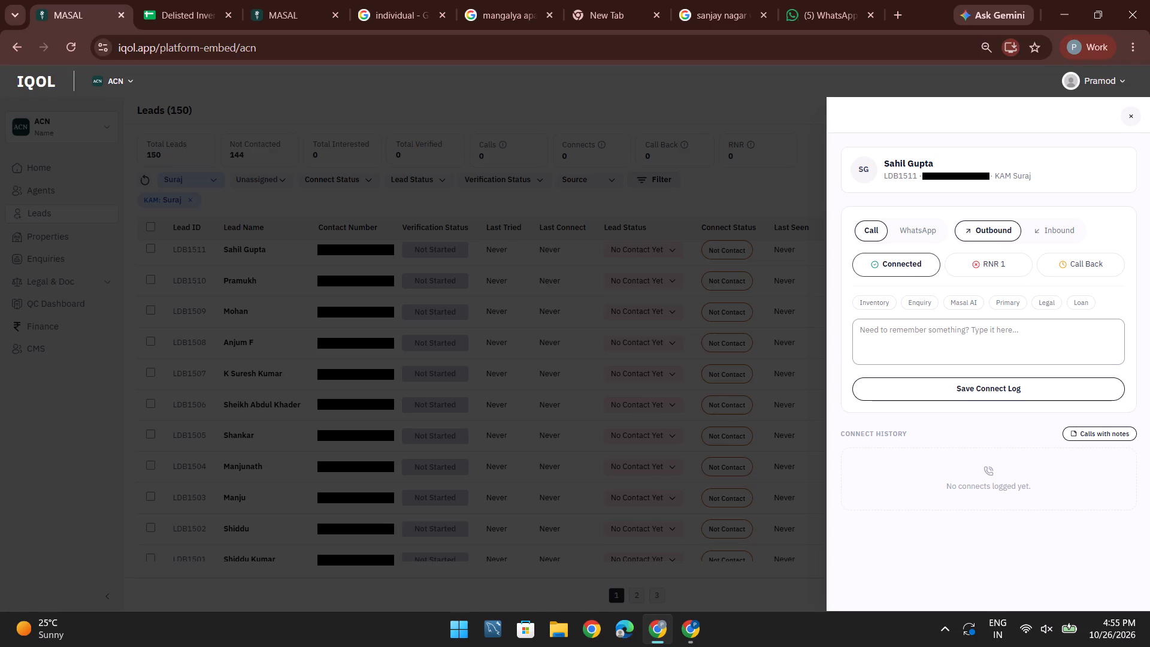
text(not)
key(space)
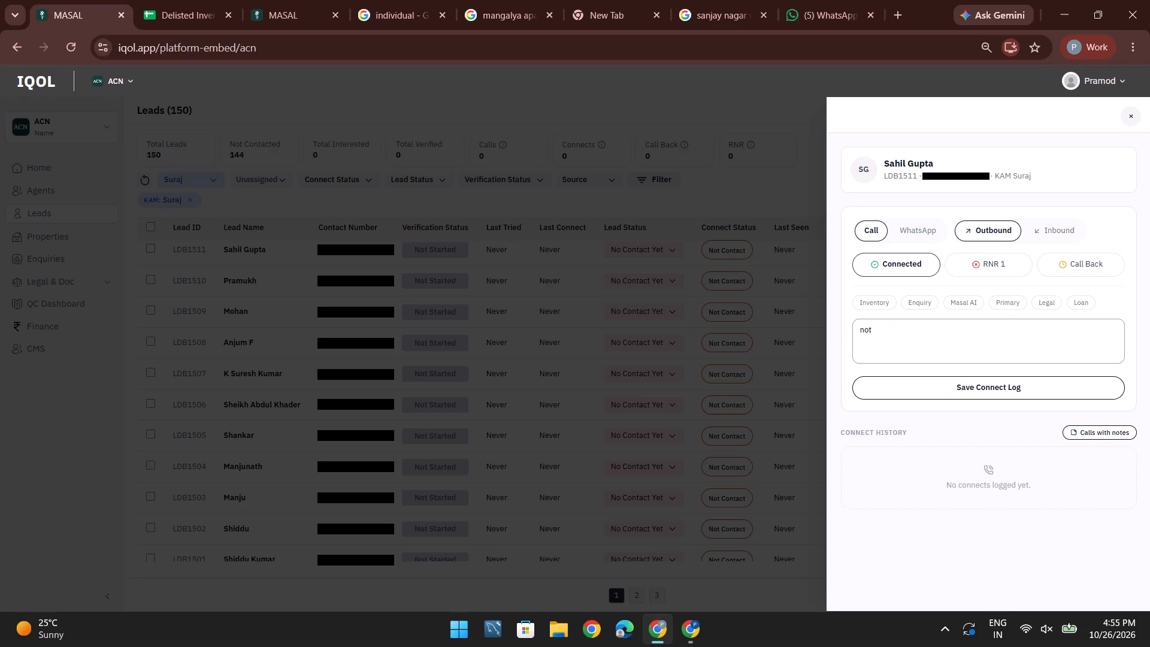
text(an agent)
key(space)
text(anymore)
click(933, 380)
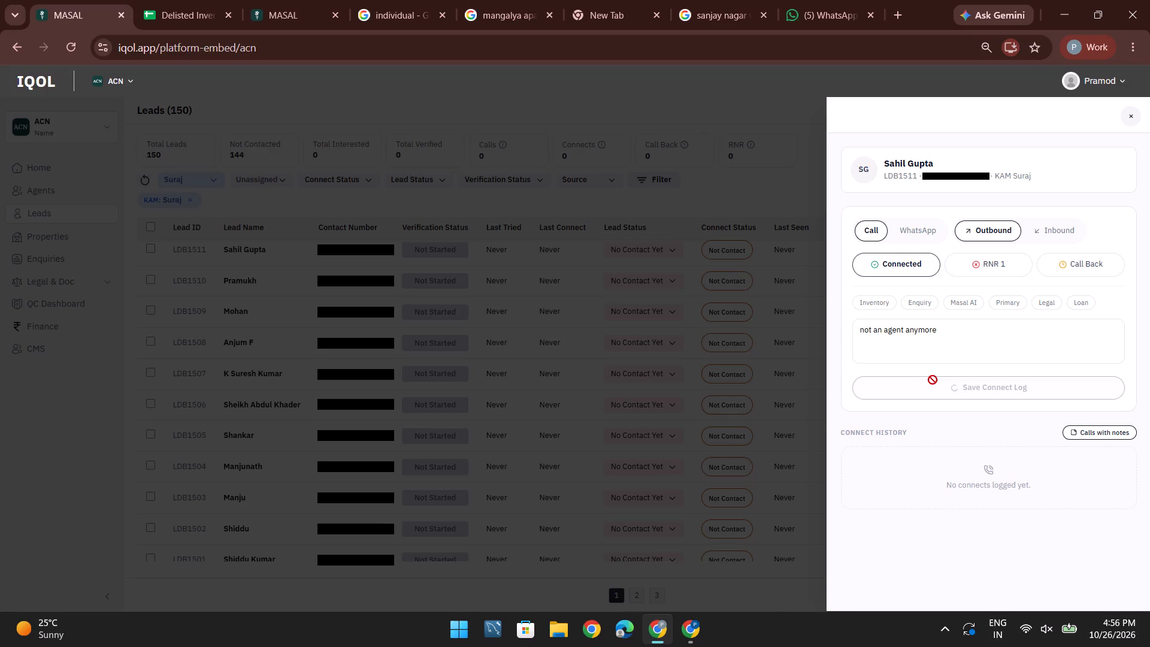
click(738, 593)
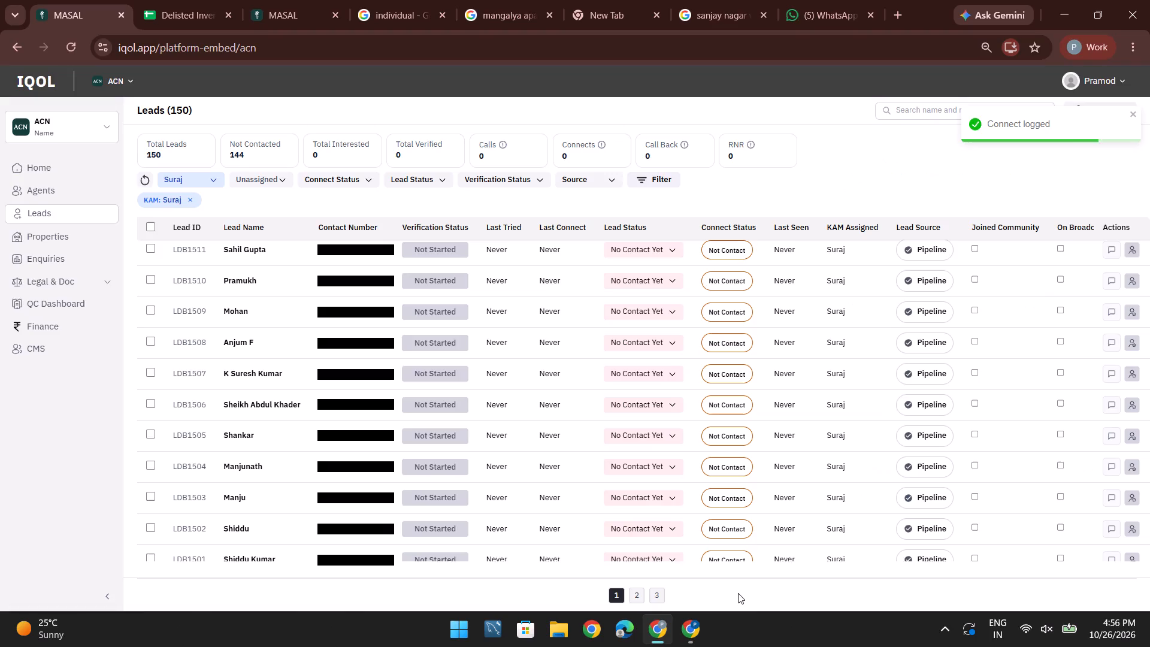
click(681, 251)
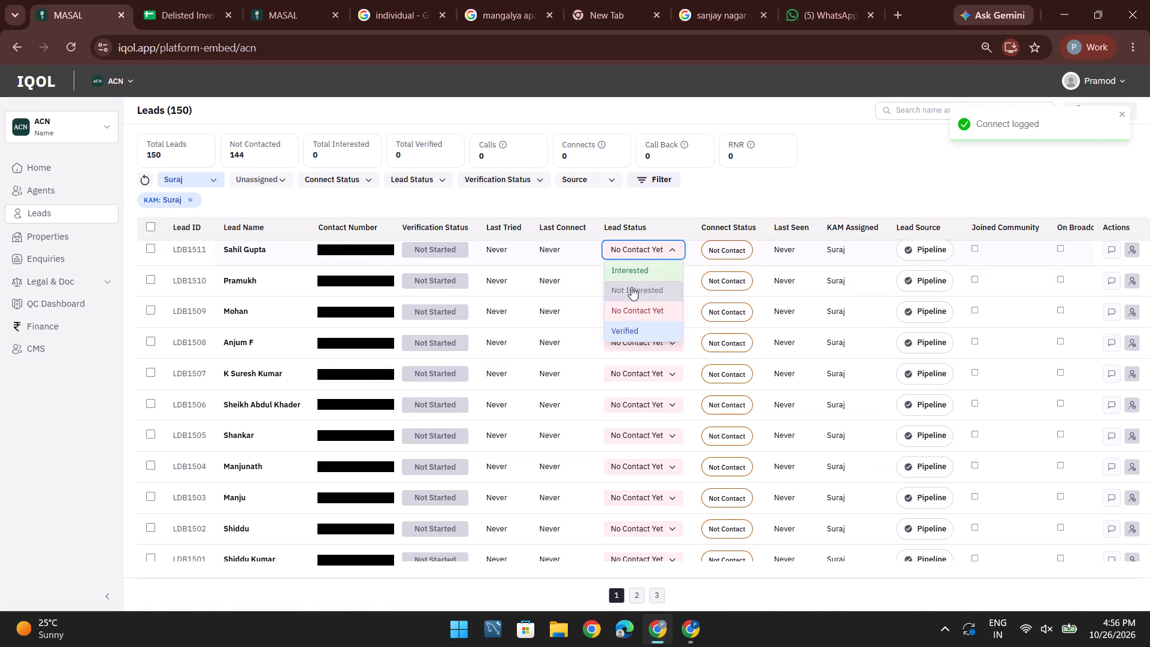
click(631, 287)
scroll(852, 346, right, 1)
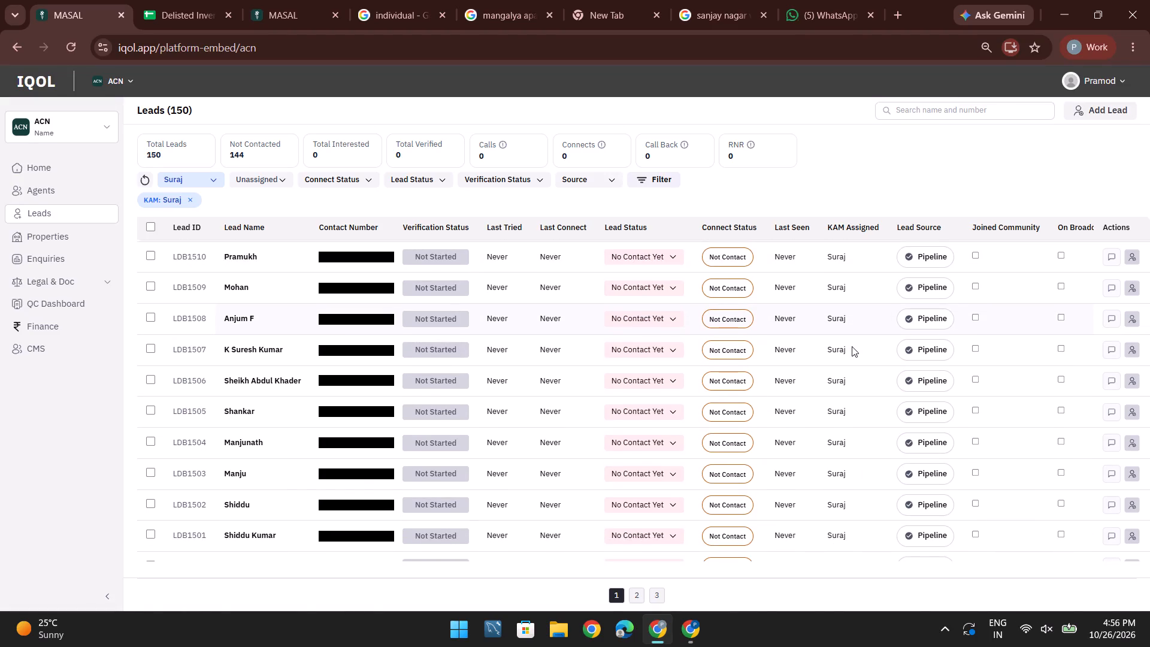
click(1109, 252)
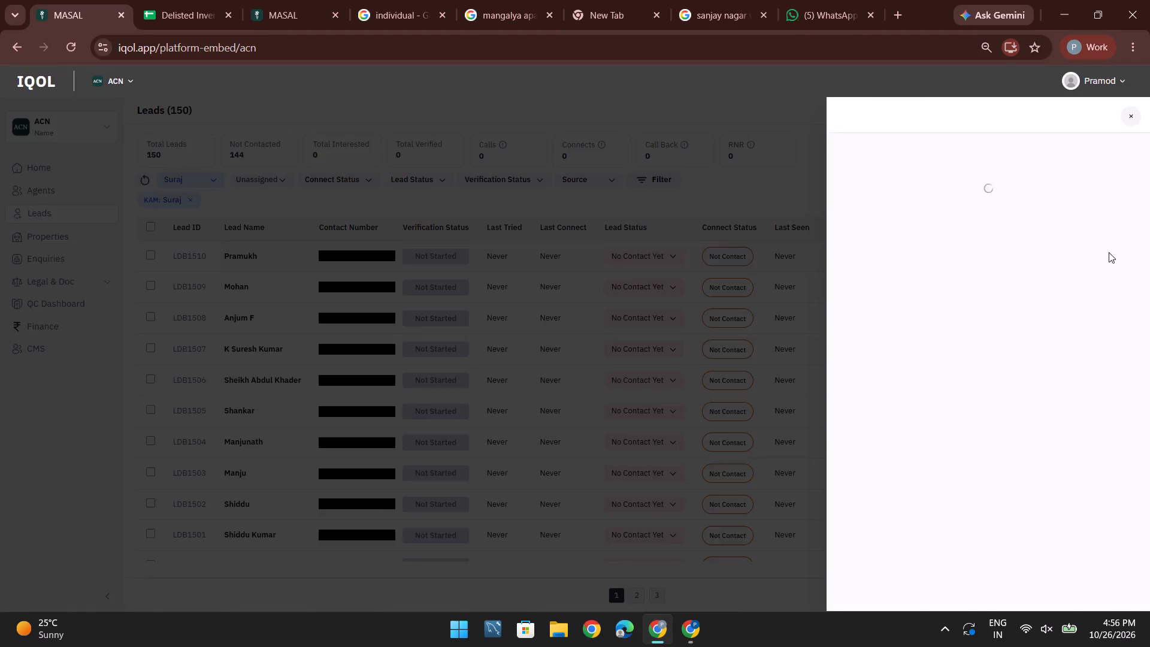
click(735, 591)
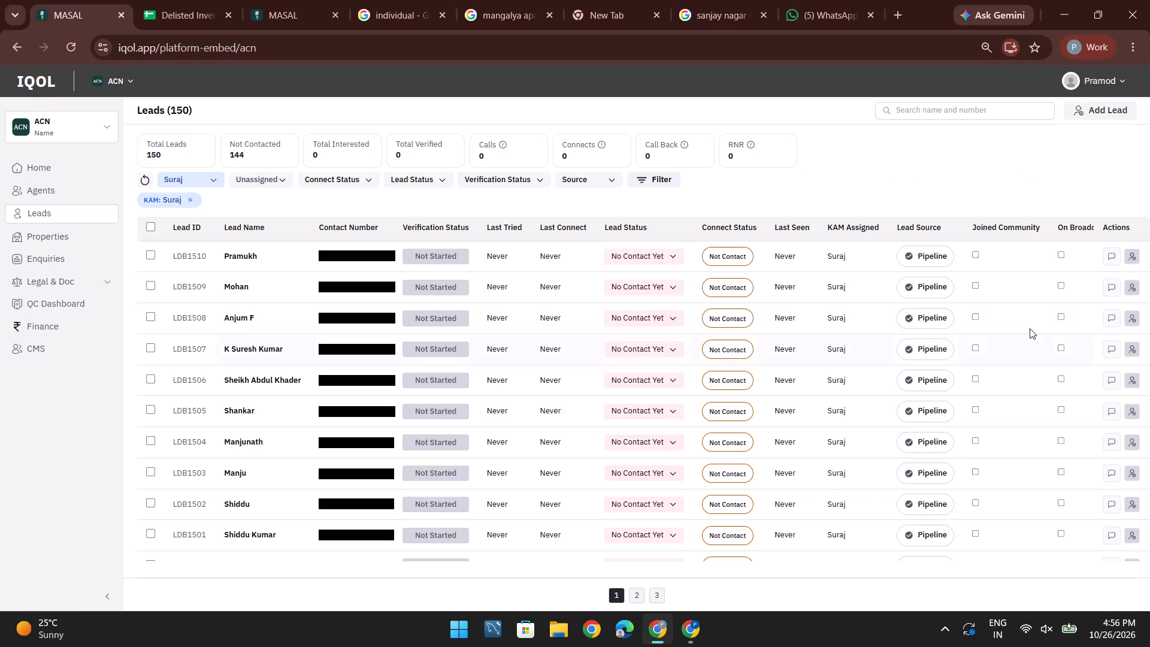
click(1106, 249)
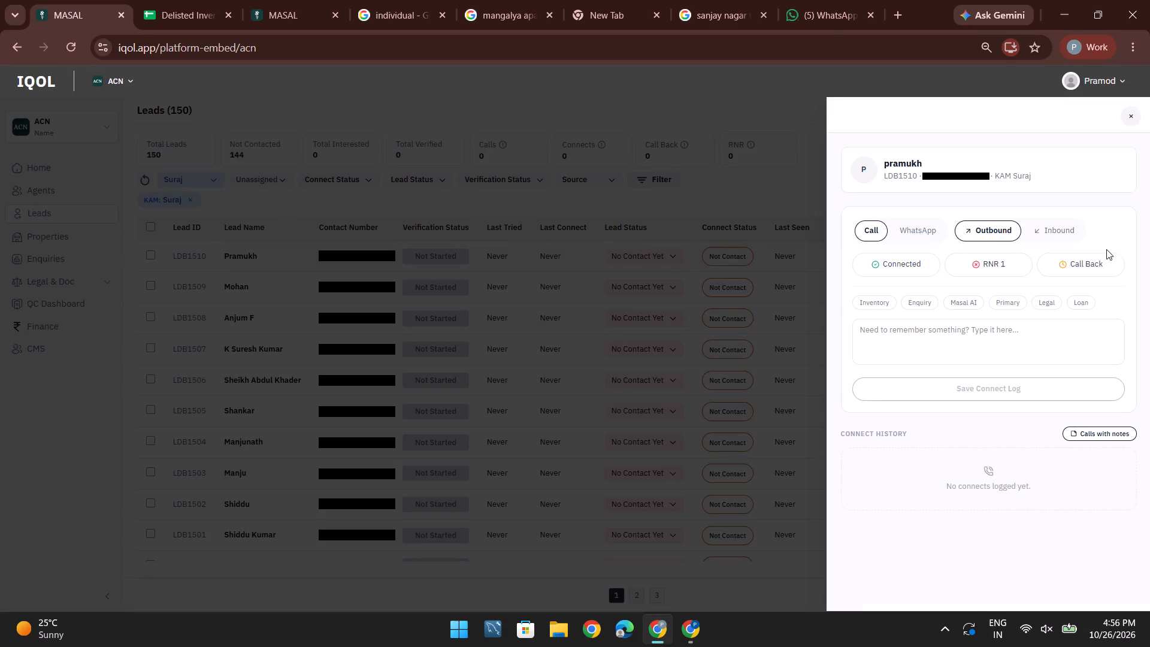
click(742, 599)
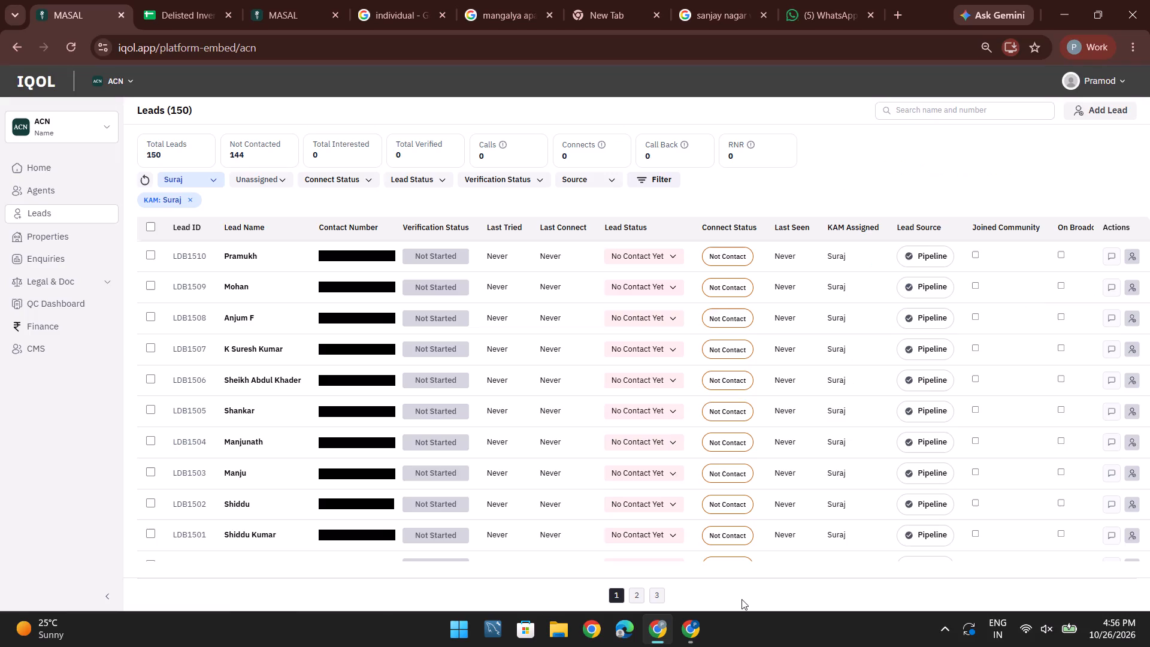
click(1136, 259)
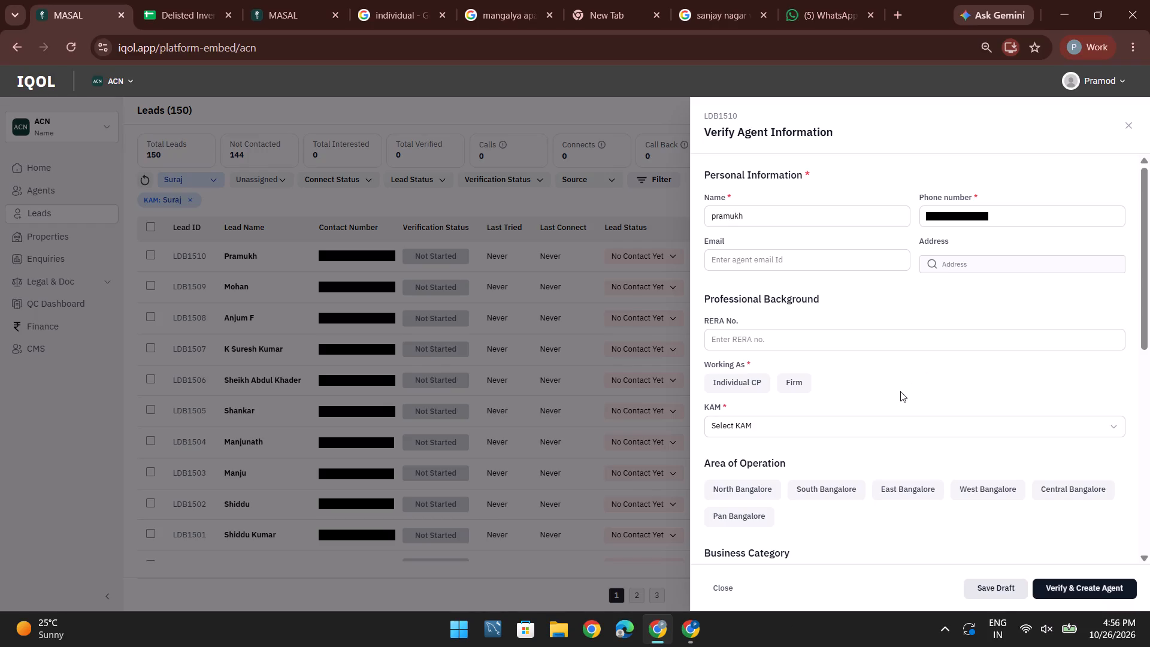
click(1128, 125)
click(1115, 253)
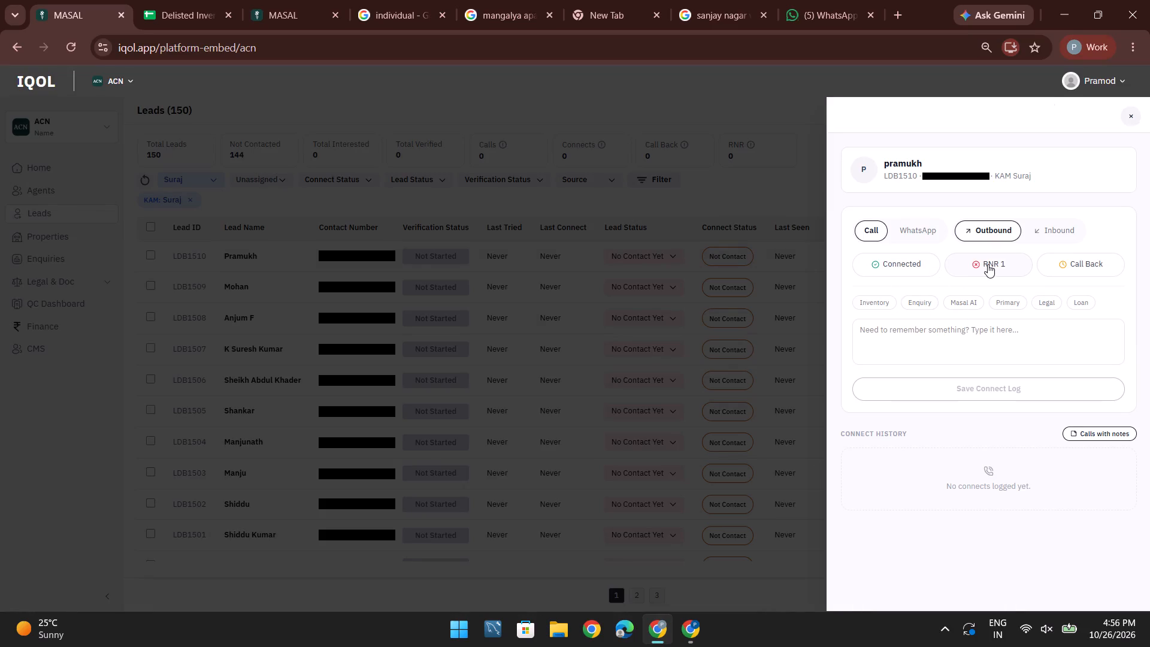
click(988, 264)
click(878, 355)
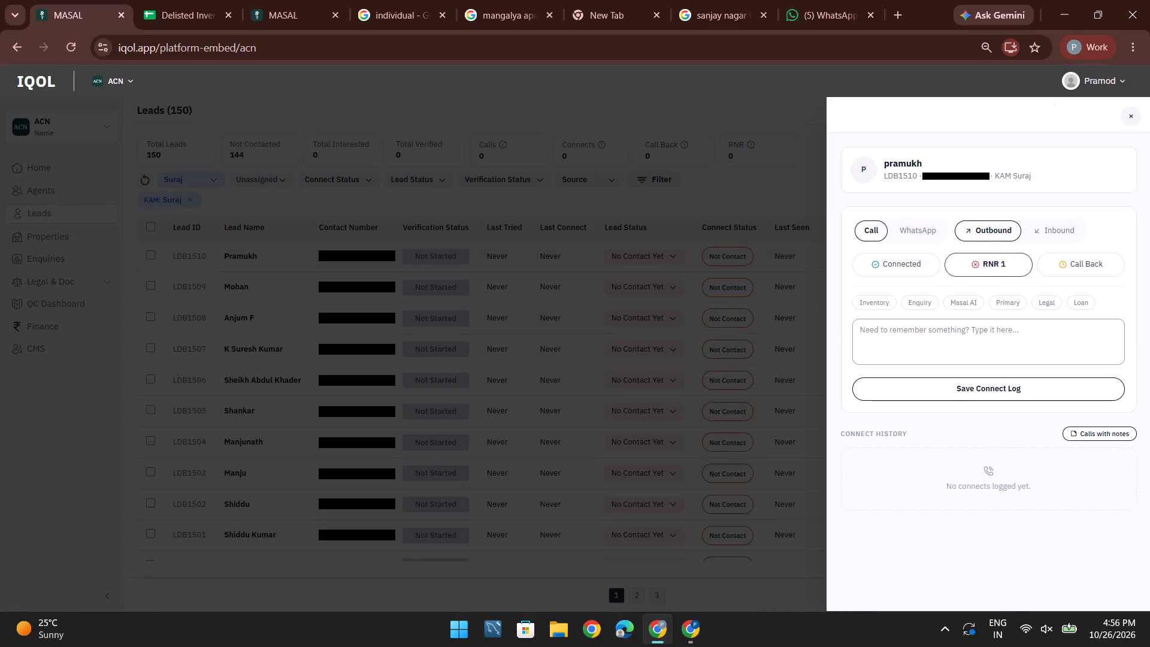
text(incoming calls not ava)
text(ilable on this number)
key(Return)
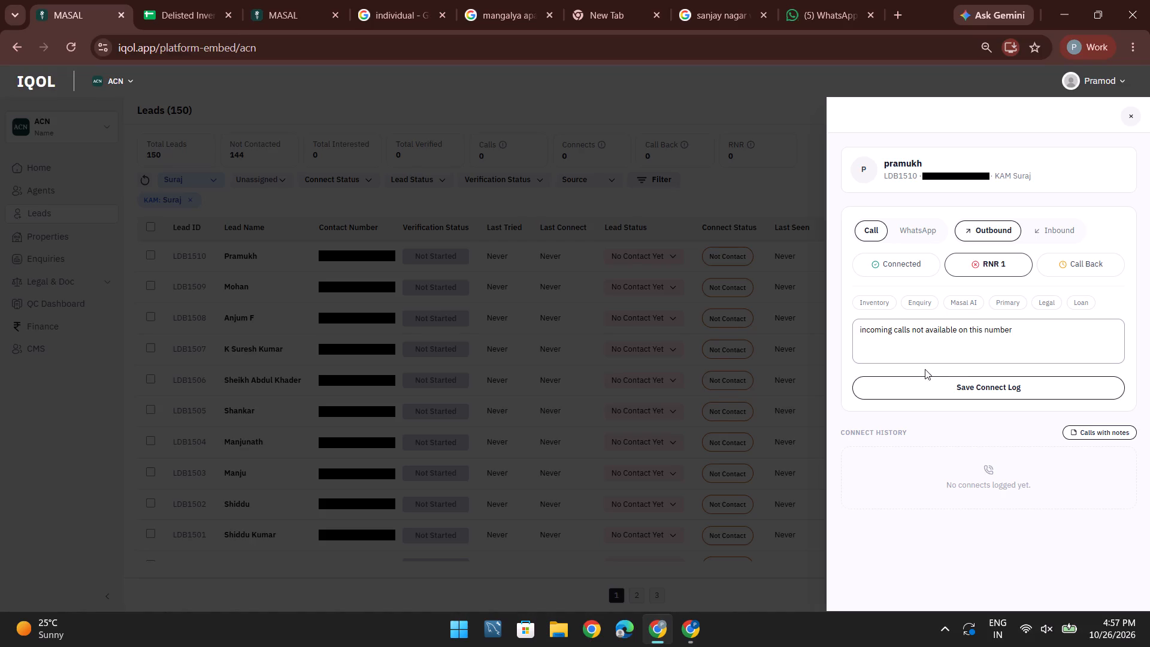
click(910, 391)
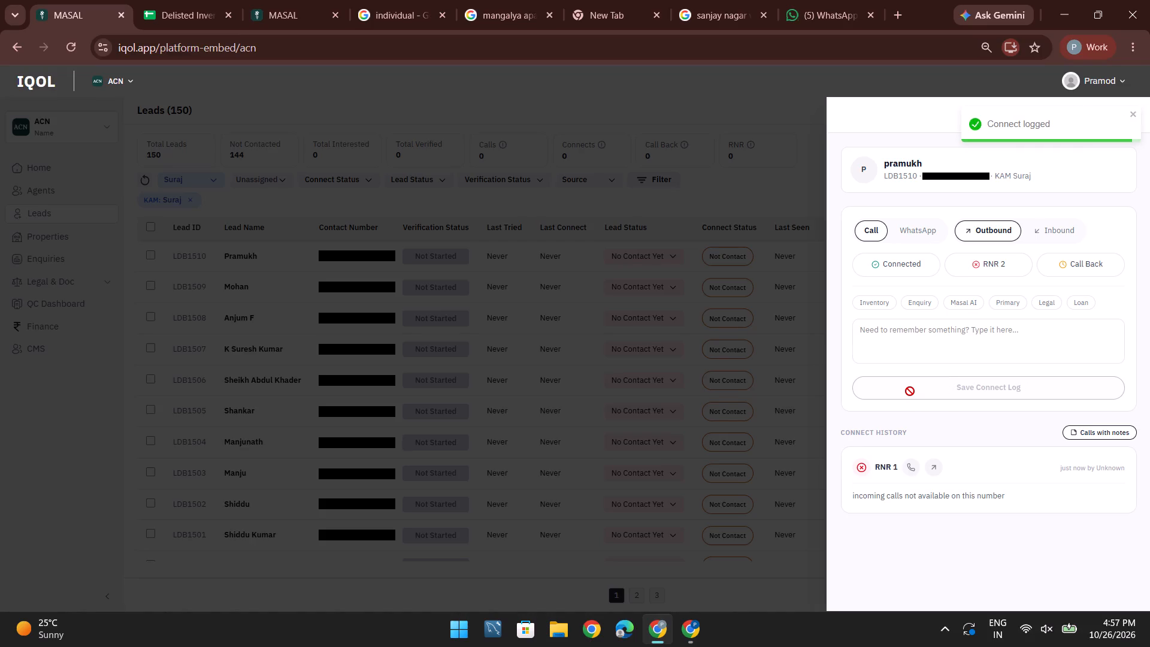
click(706, 582)
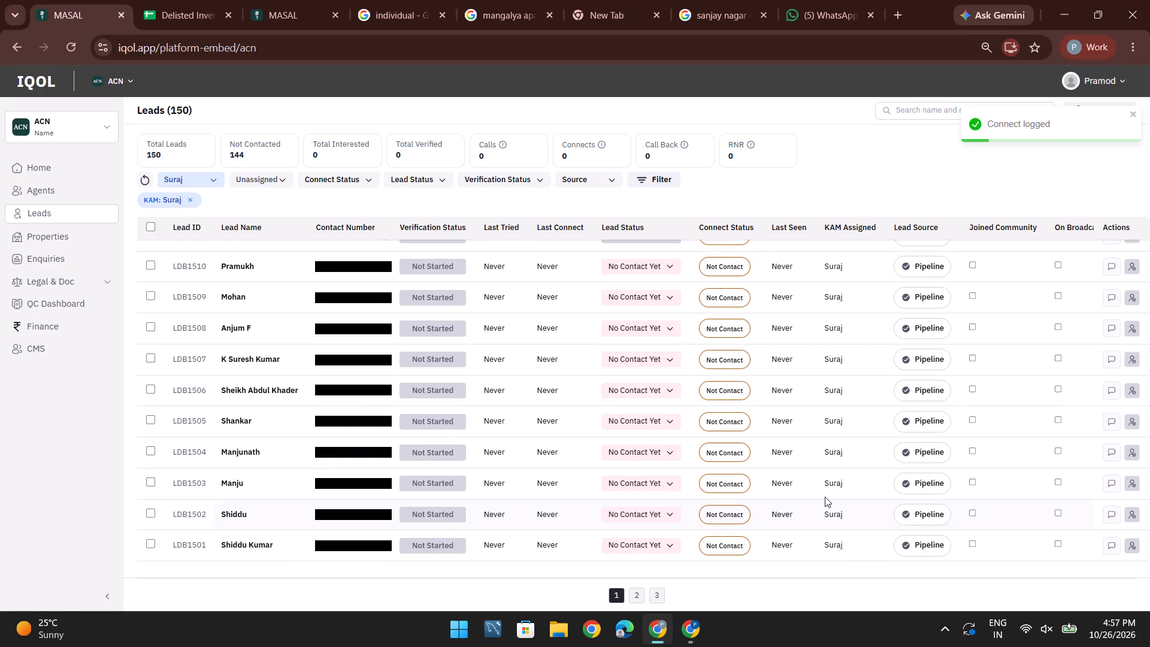
scroll(825, 497, down, 1)
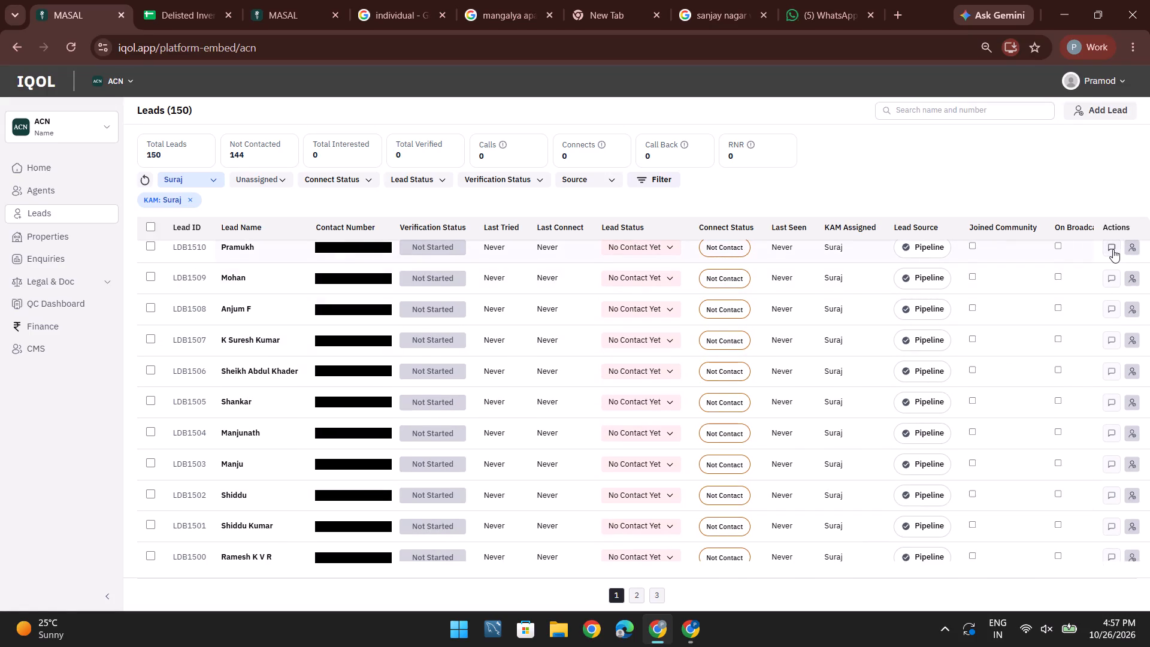
click(1113, 249)
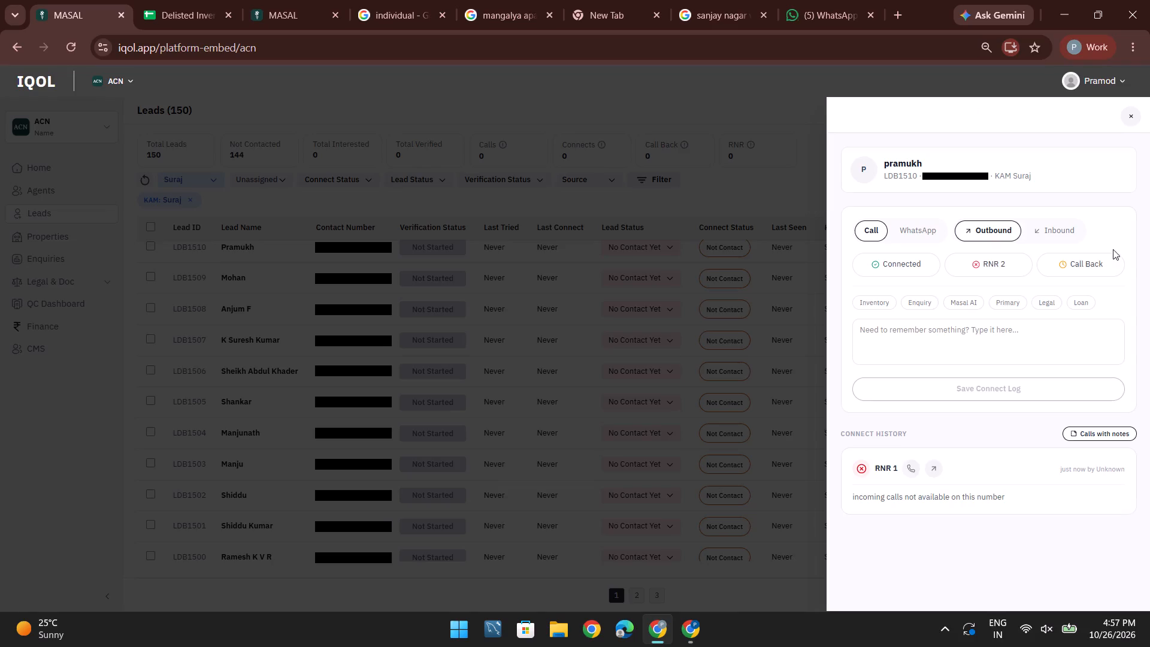
click(770, 593)
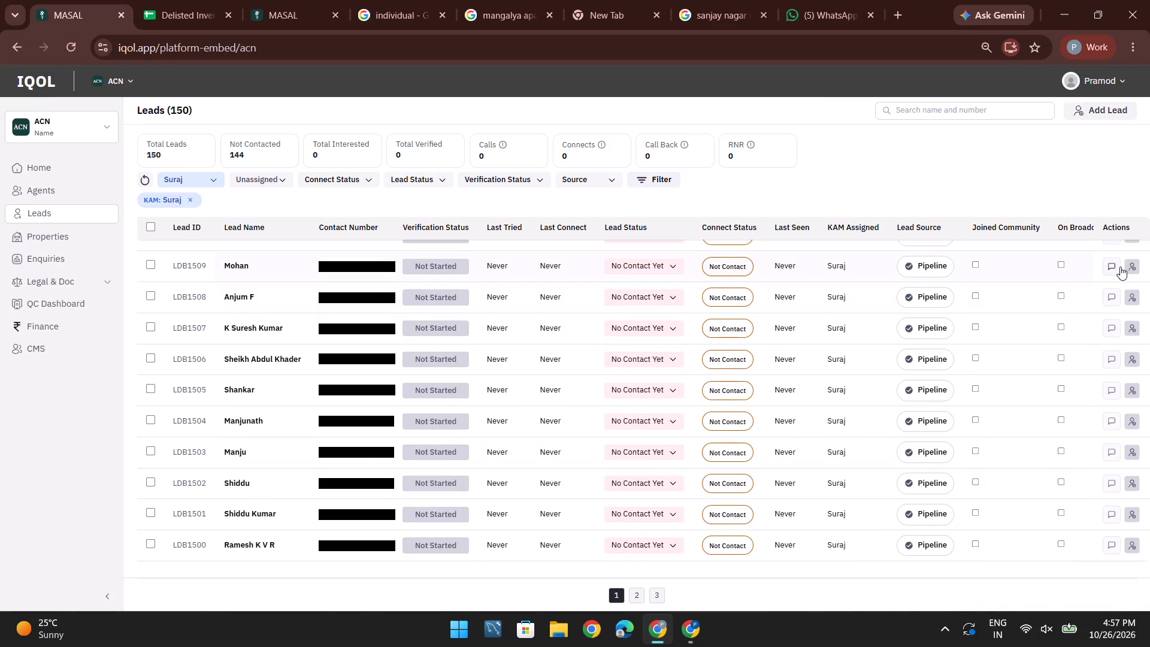
click(1120, 267)
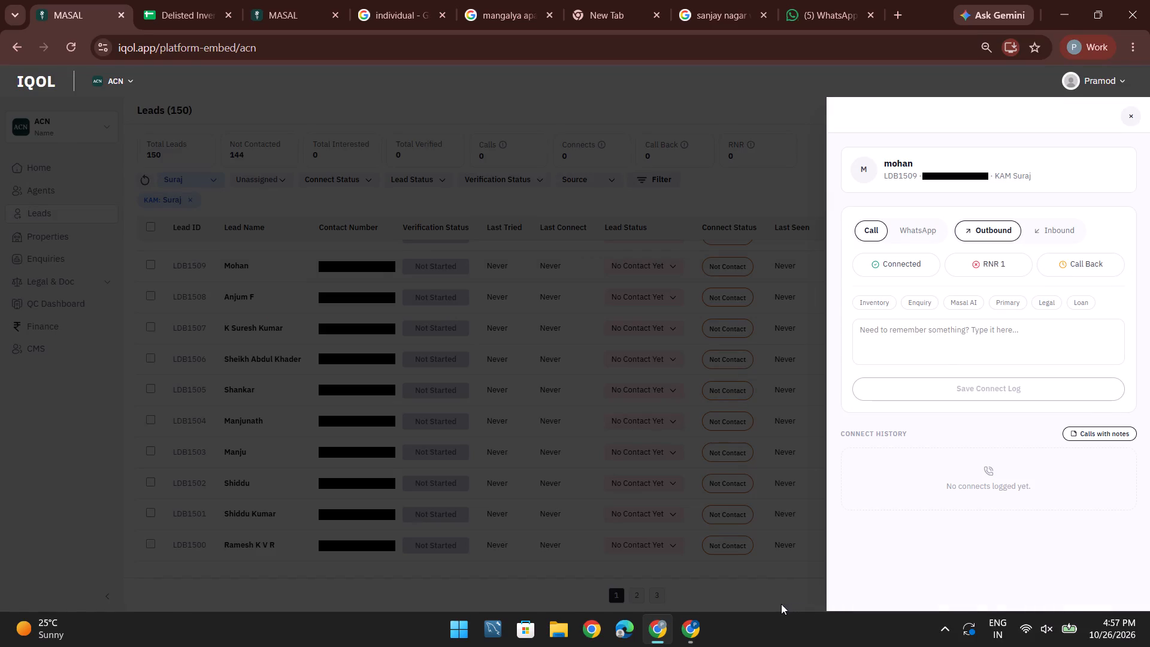
click(781, 604)
click(1139, 271)
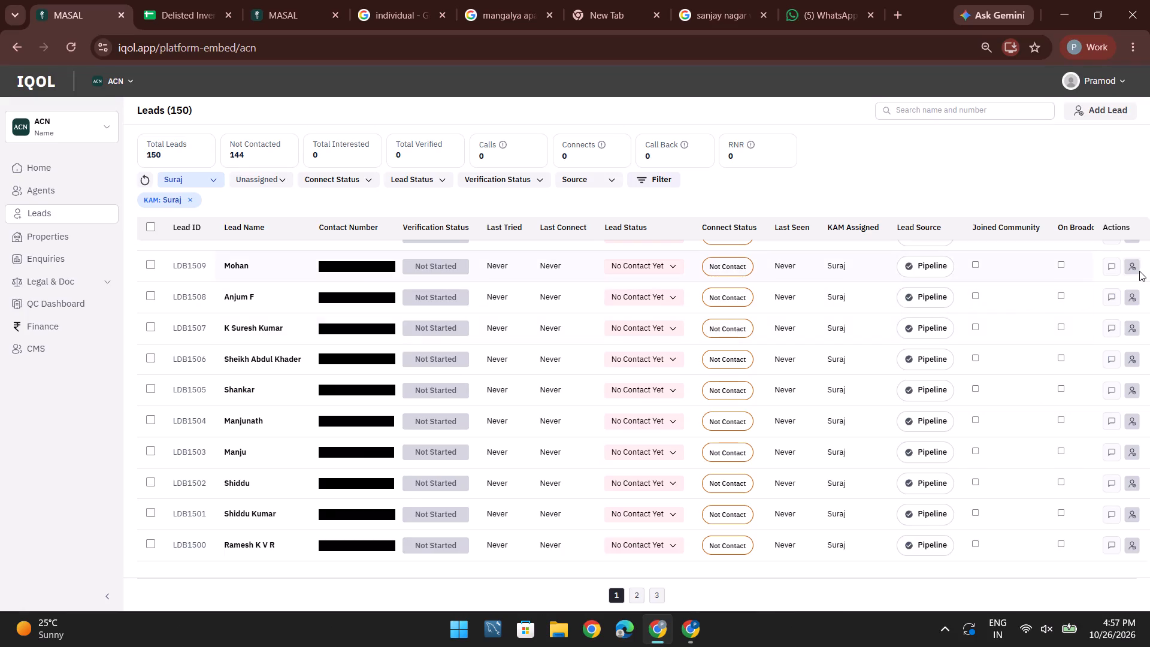
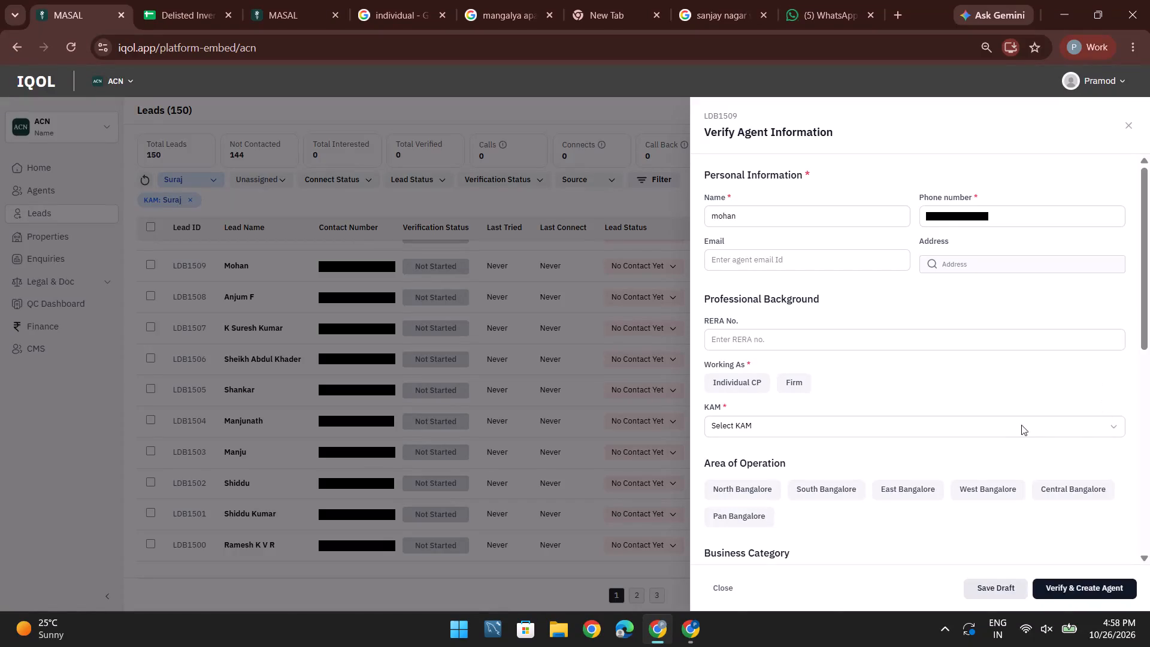
scroll(1040, 374, down, 2)
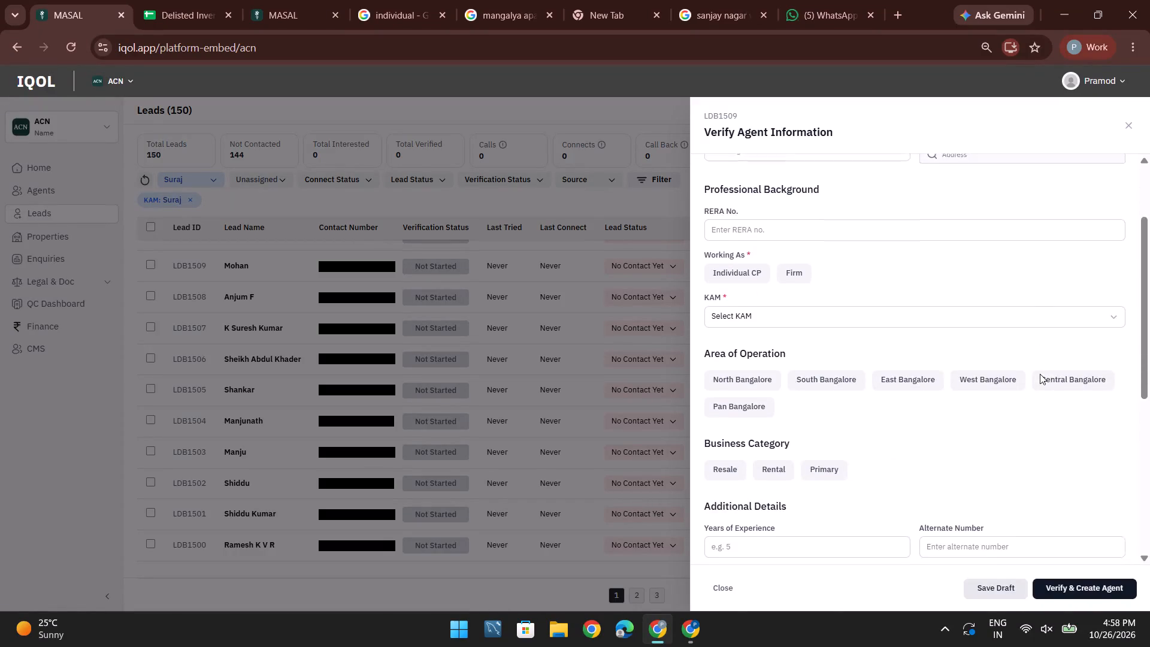
scroll(1040, 374, down, 4)
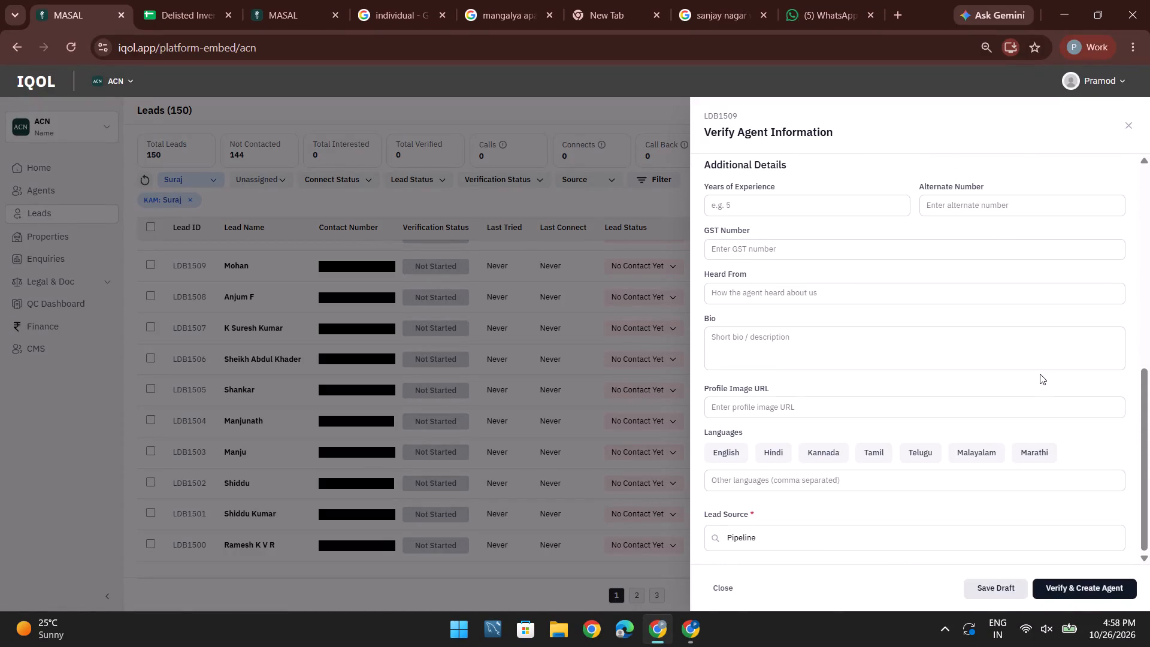
scroll(1040, 374, up, 4)
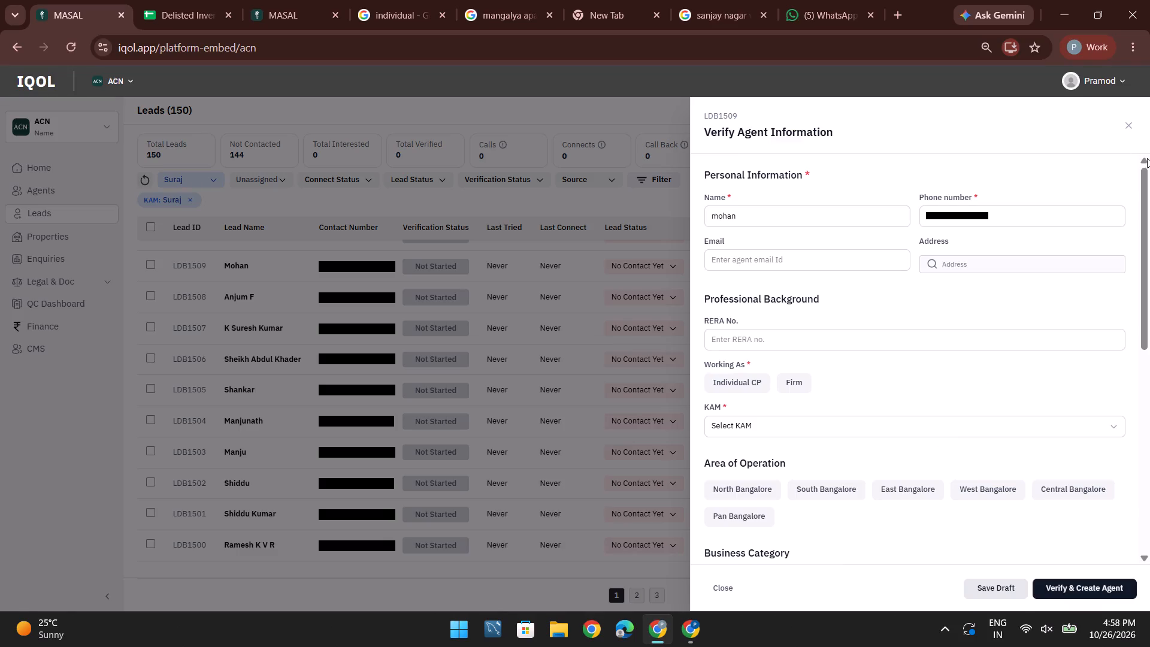
click(1124, 127)
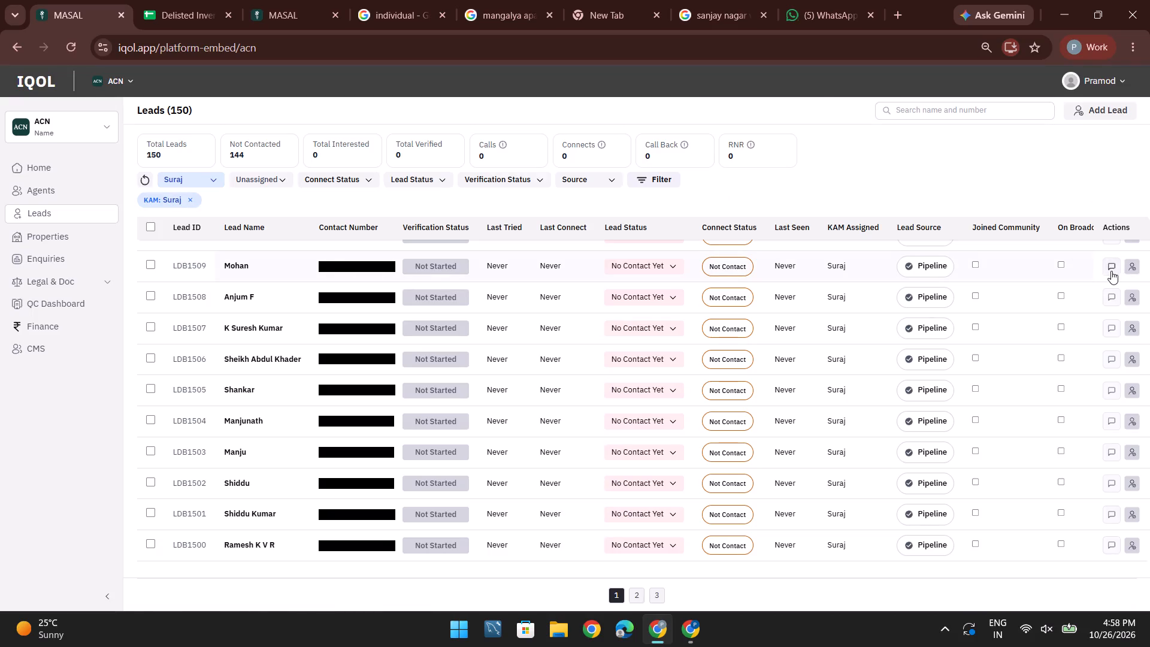
click(1111, 271)
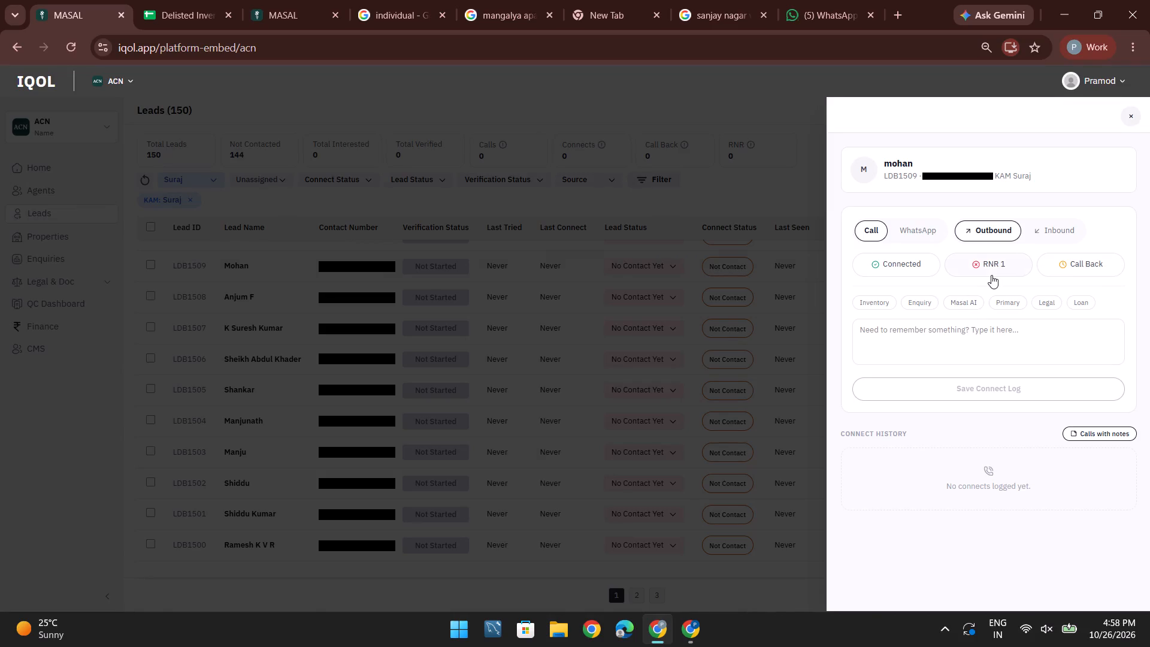
click(991, 275)
click(921, 338)
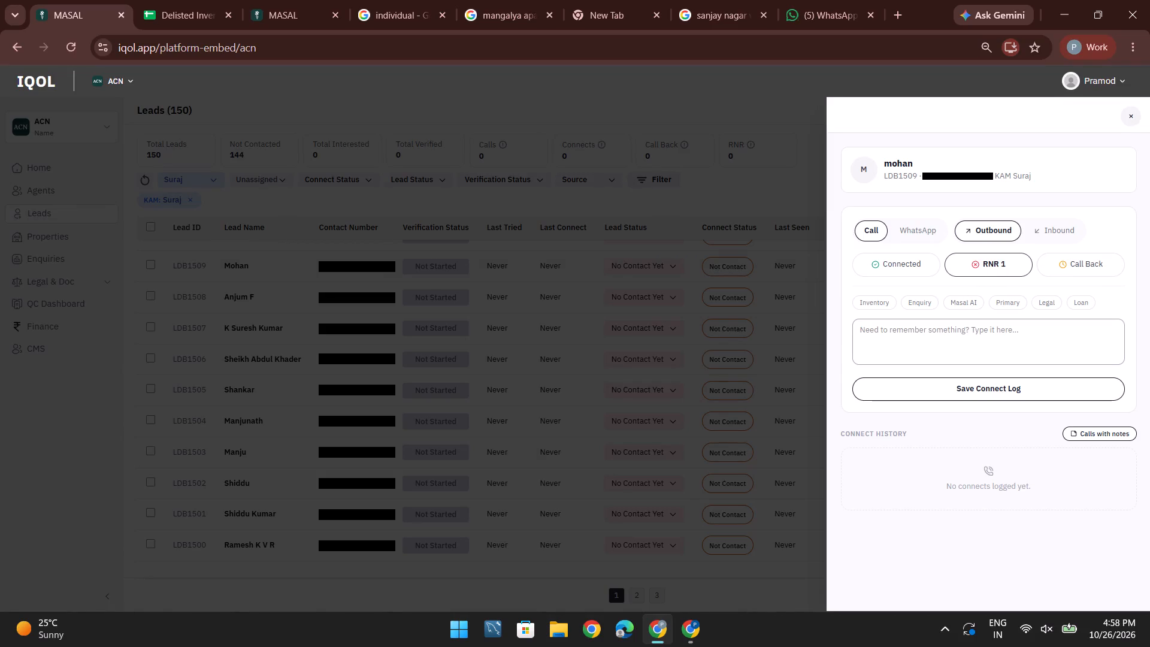
text(rnr)
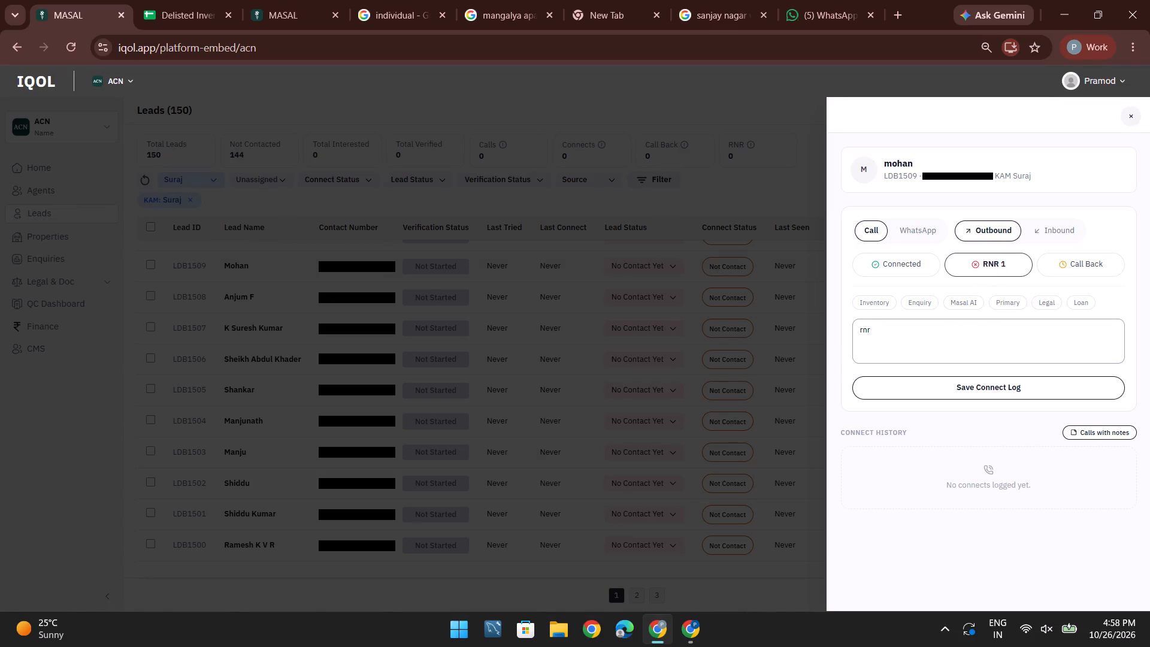
click(882, 382)
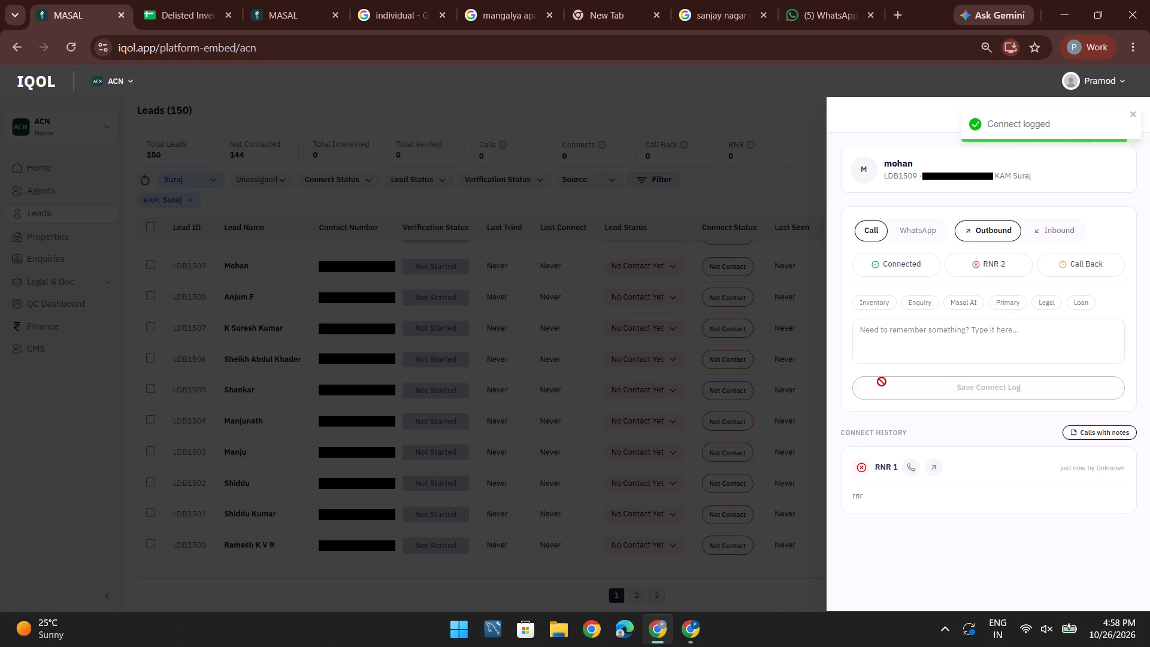
click(741, 595)
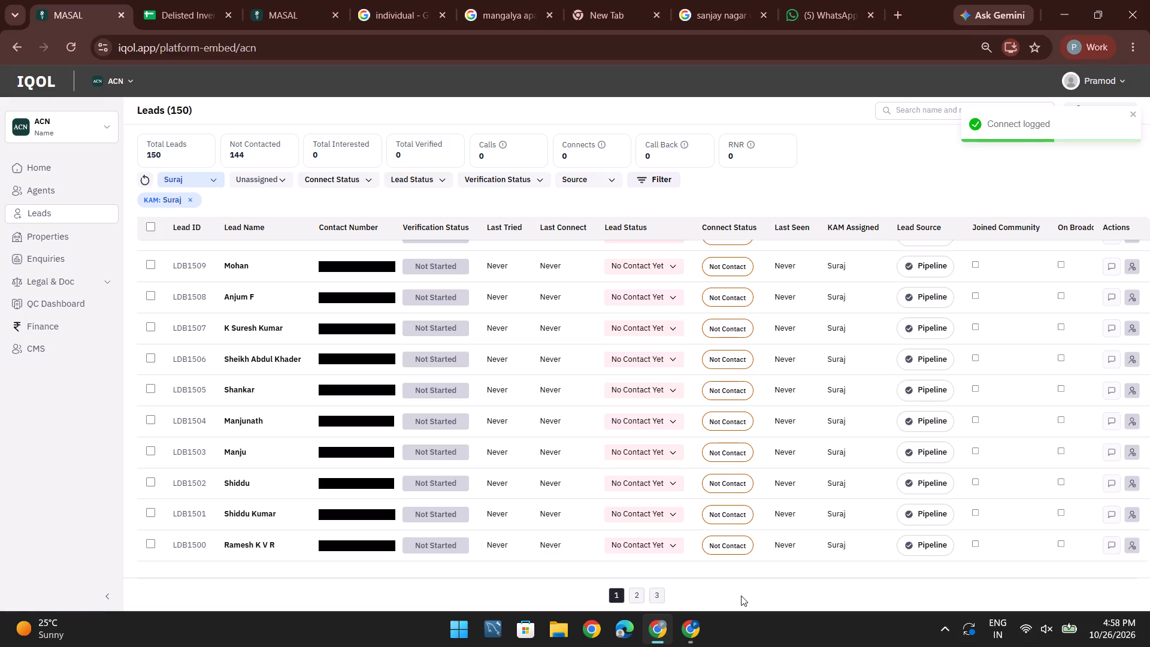
scroll(811, 508, right, 1)
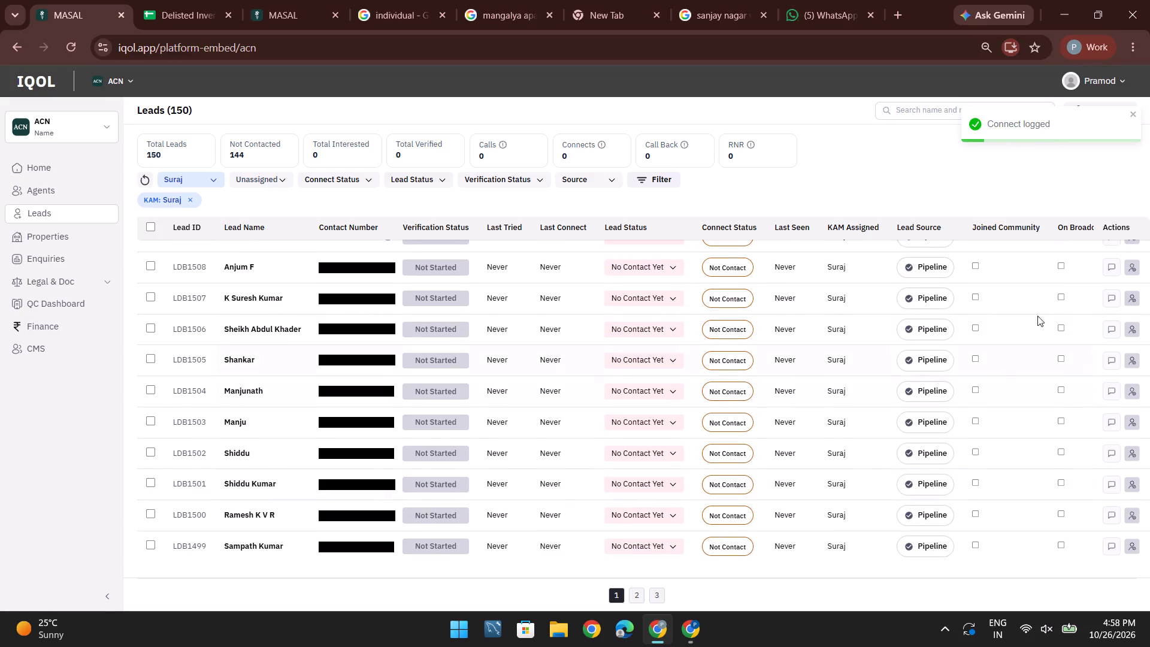
click(1113, 262)
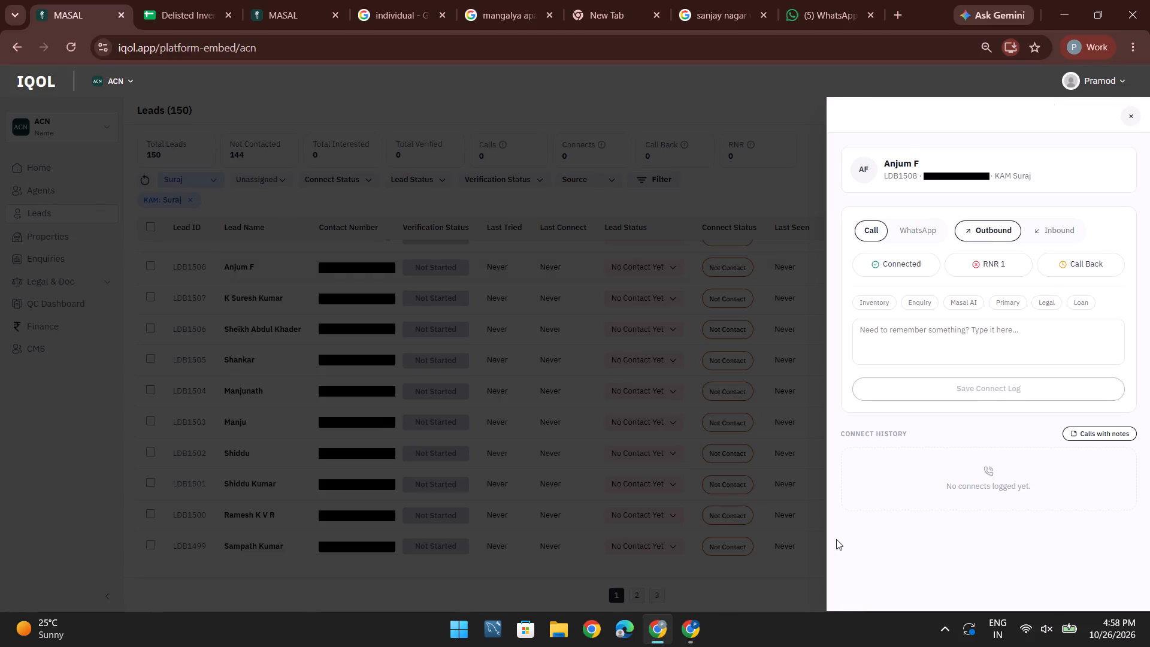
click(785, 599)
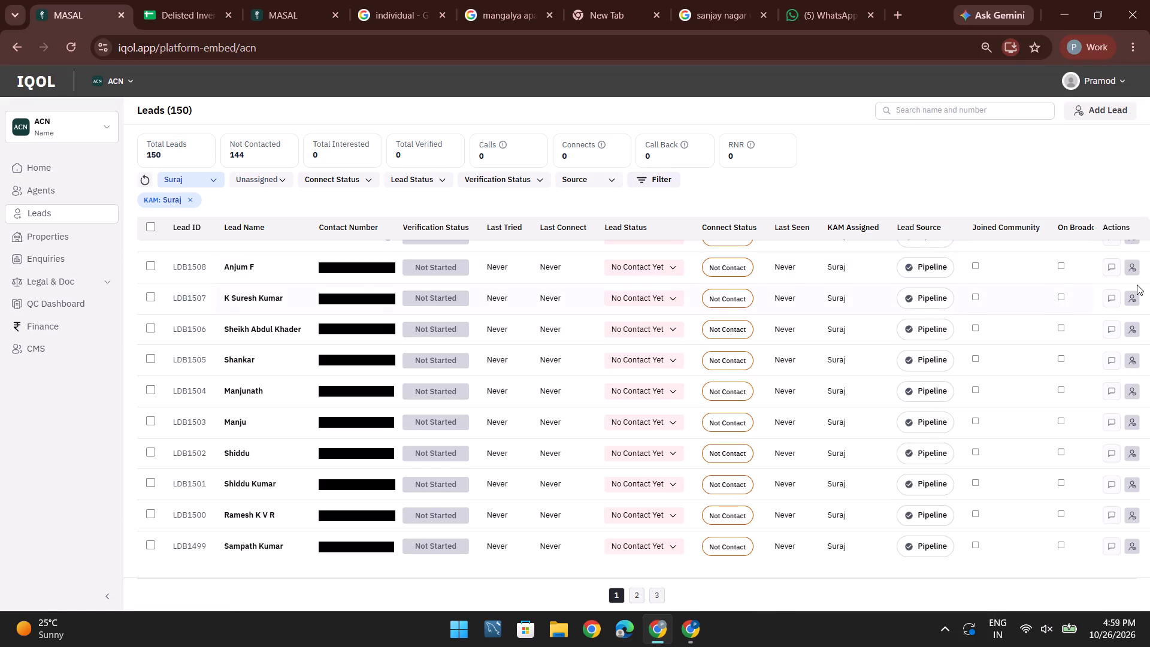
click(1134, 274)
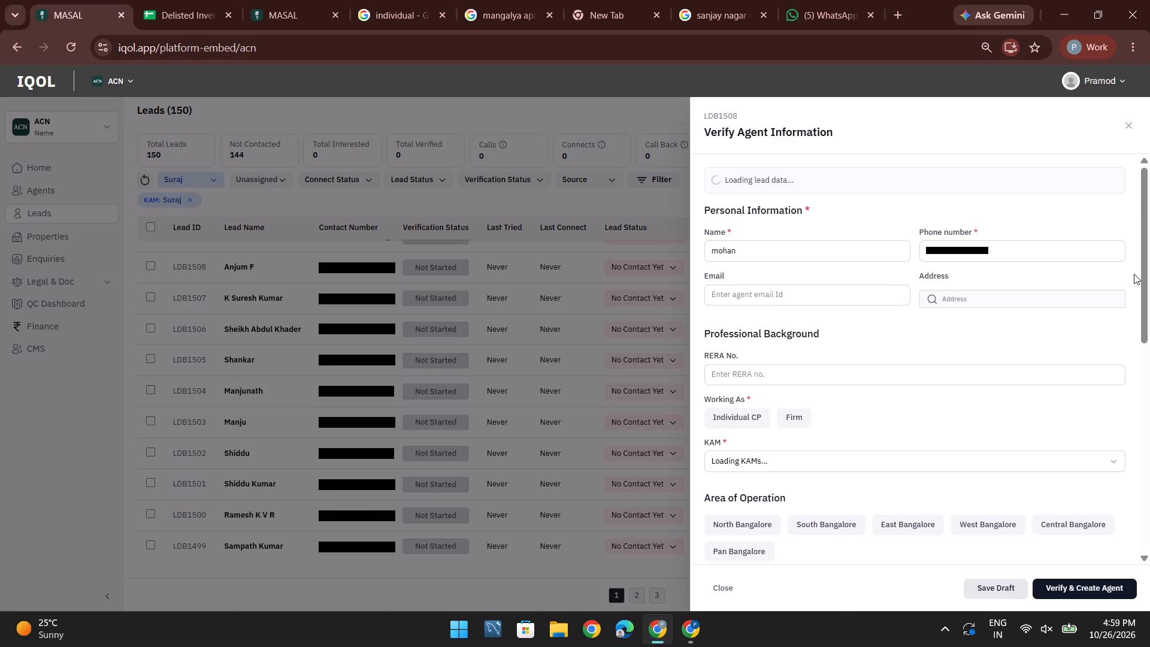
click(1131, 128)
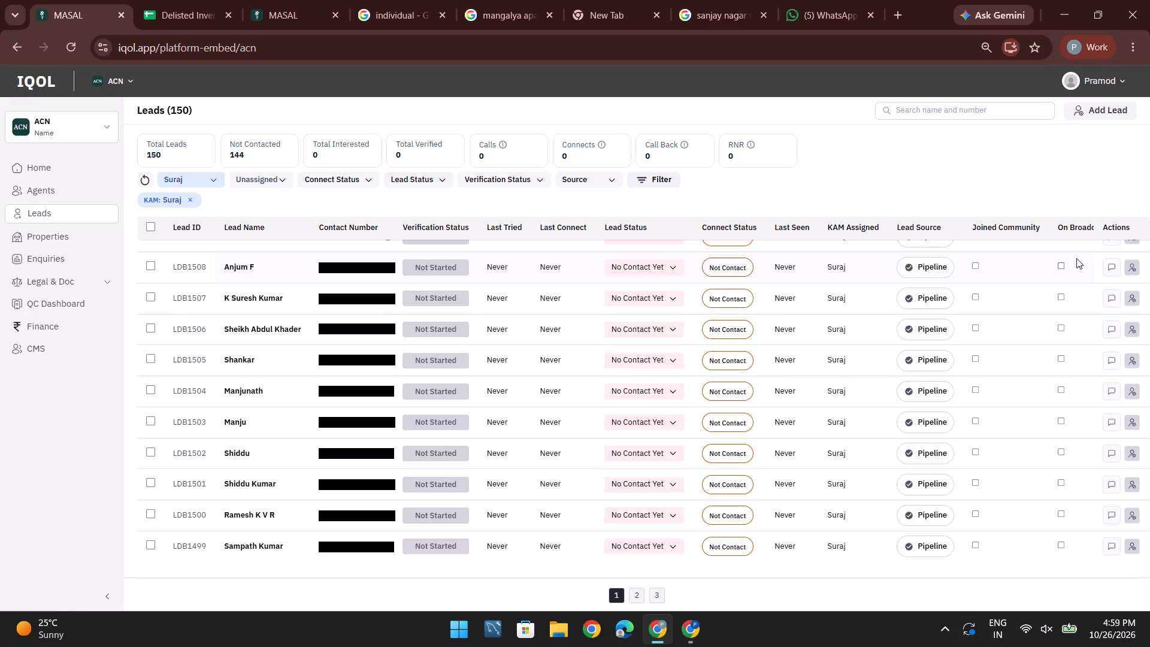
click(1109, 272)
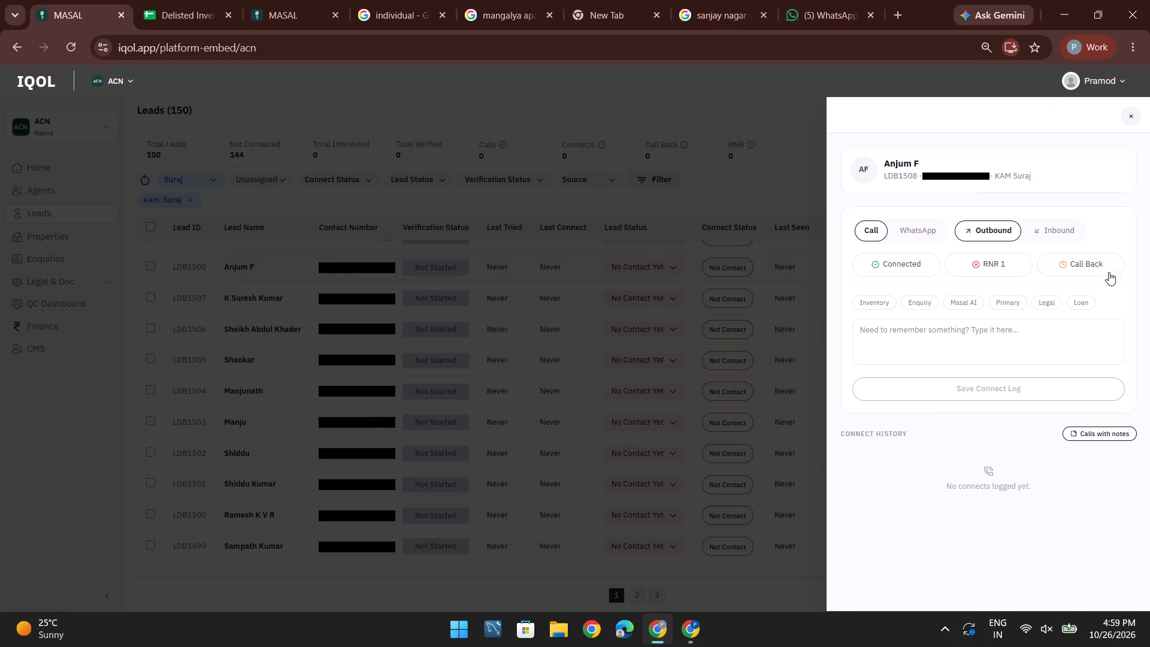
click(948, 334)
text(not an agent)
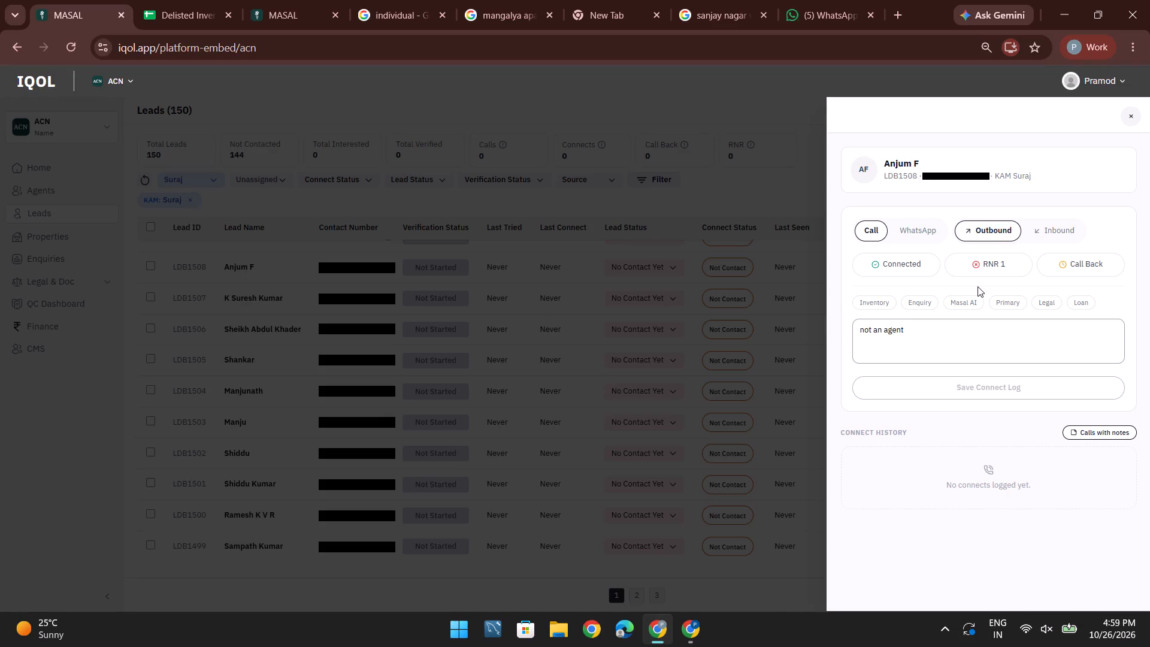
click(906, 262)
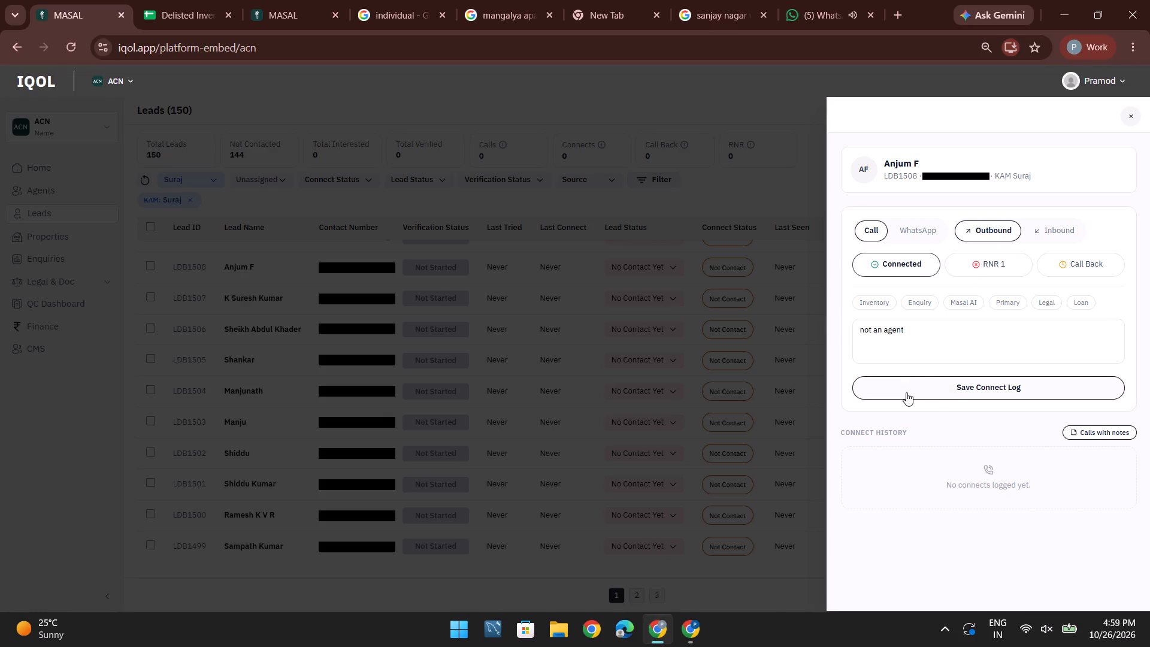
click(906, 392)
click(771, 591)
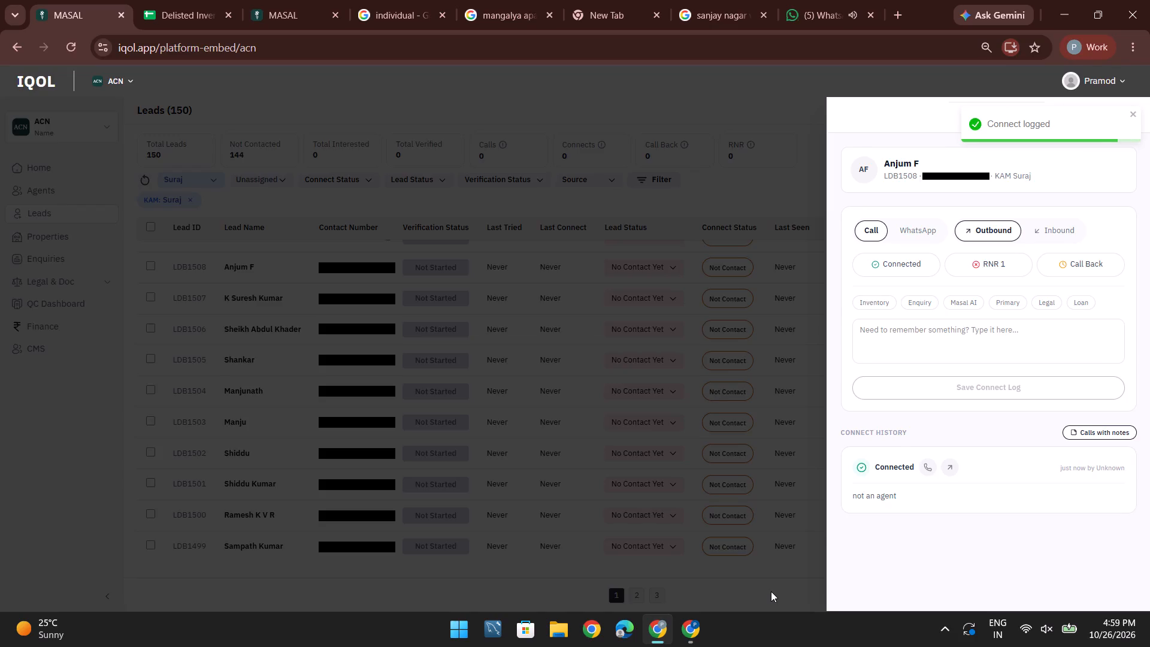
click(657, 267)
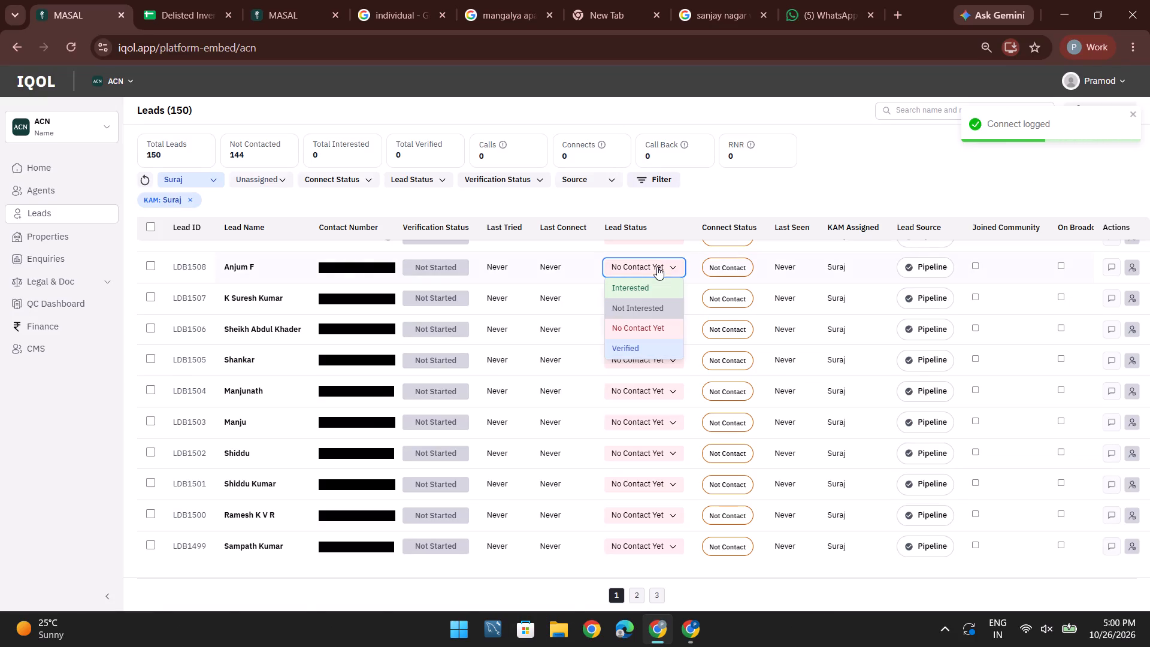
click(637, 302)
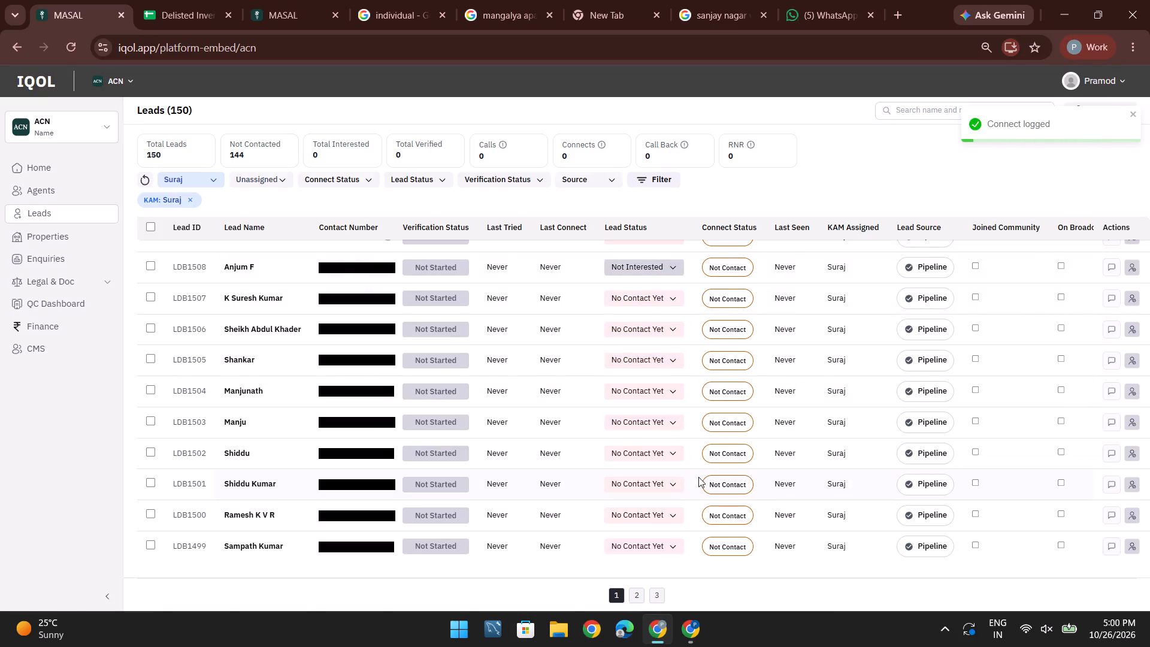
scroll(698, 477, down, 1)
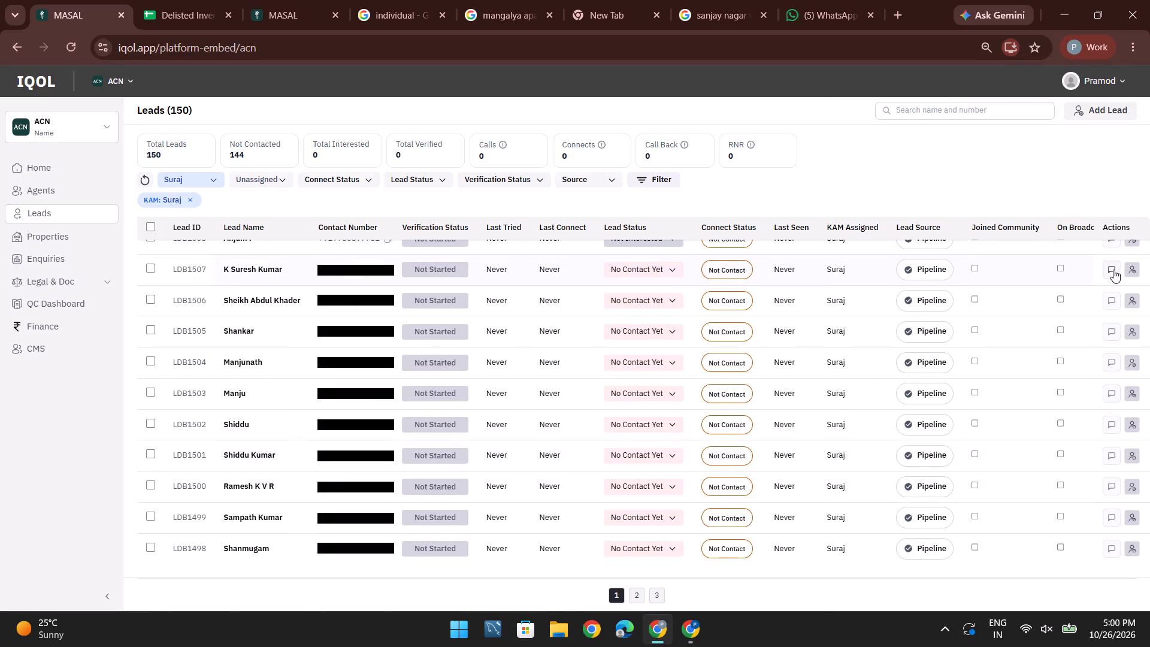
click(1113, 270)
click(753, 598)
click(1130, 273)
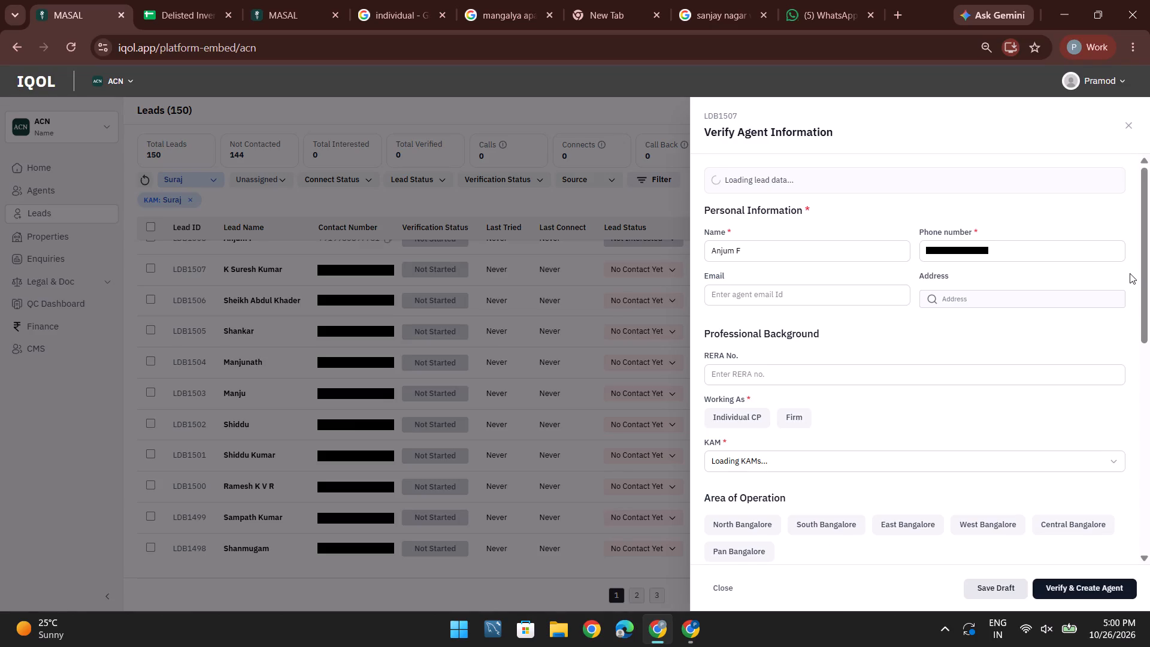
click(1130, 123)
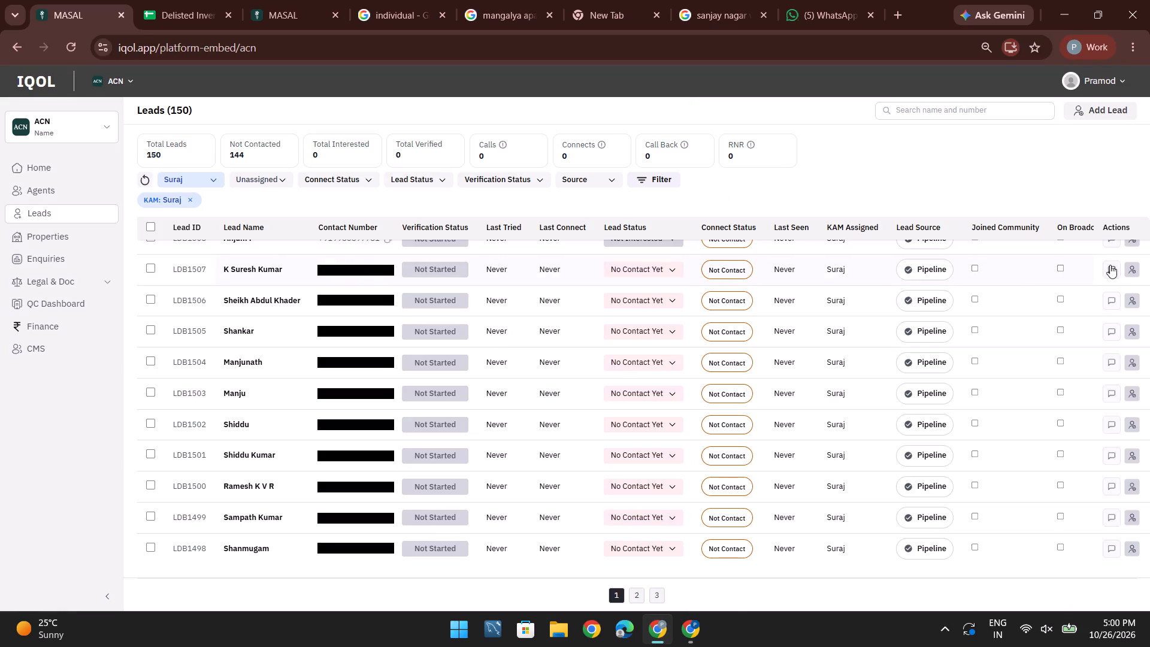
click(1111, 268)
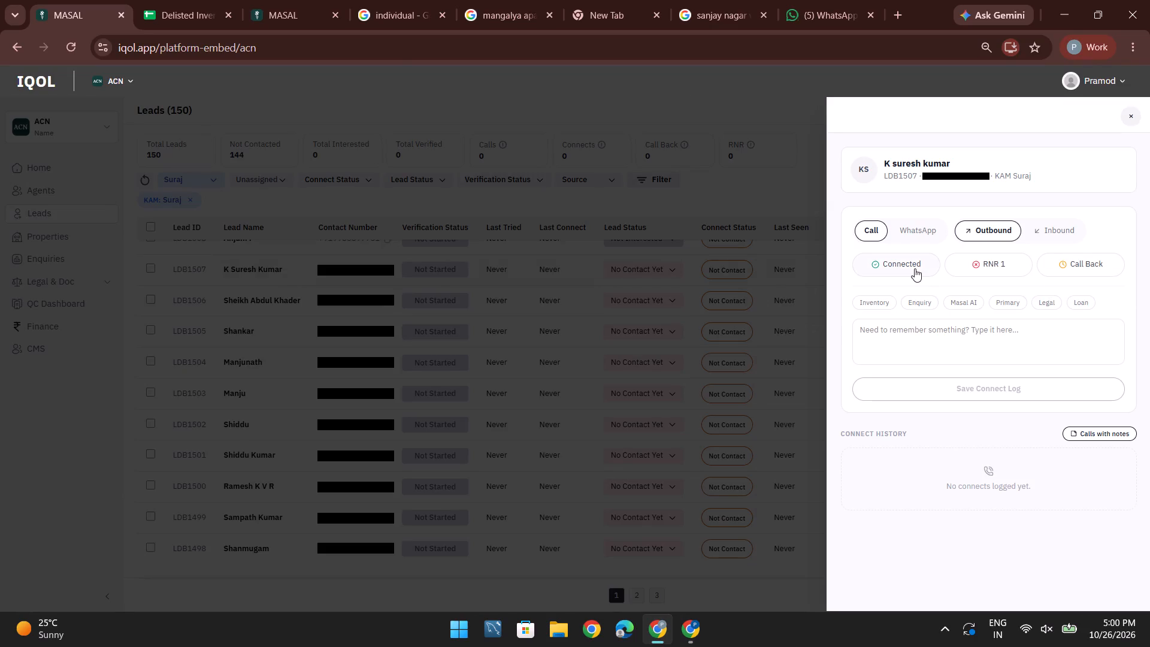
click(915, 268)
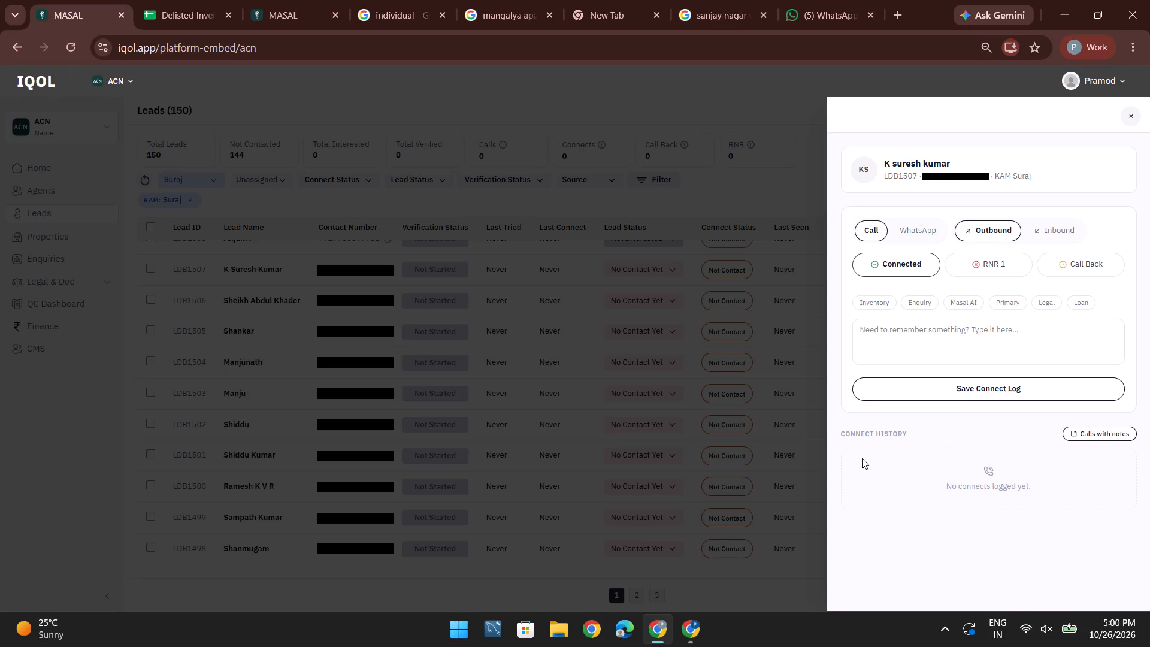
click(895, 352)
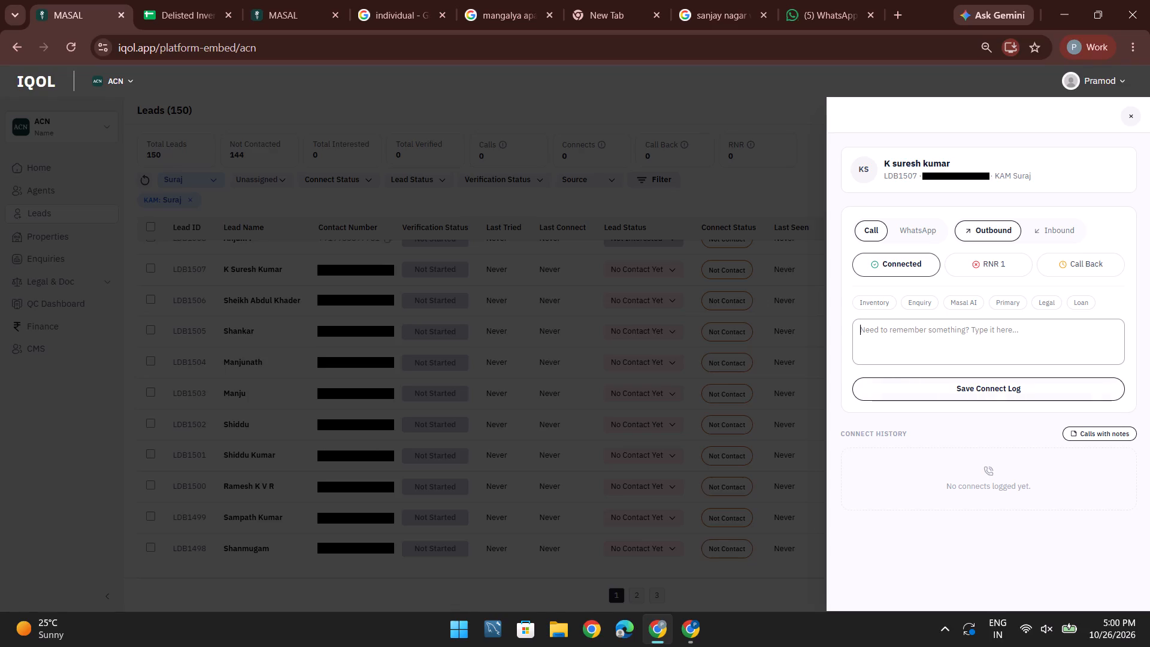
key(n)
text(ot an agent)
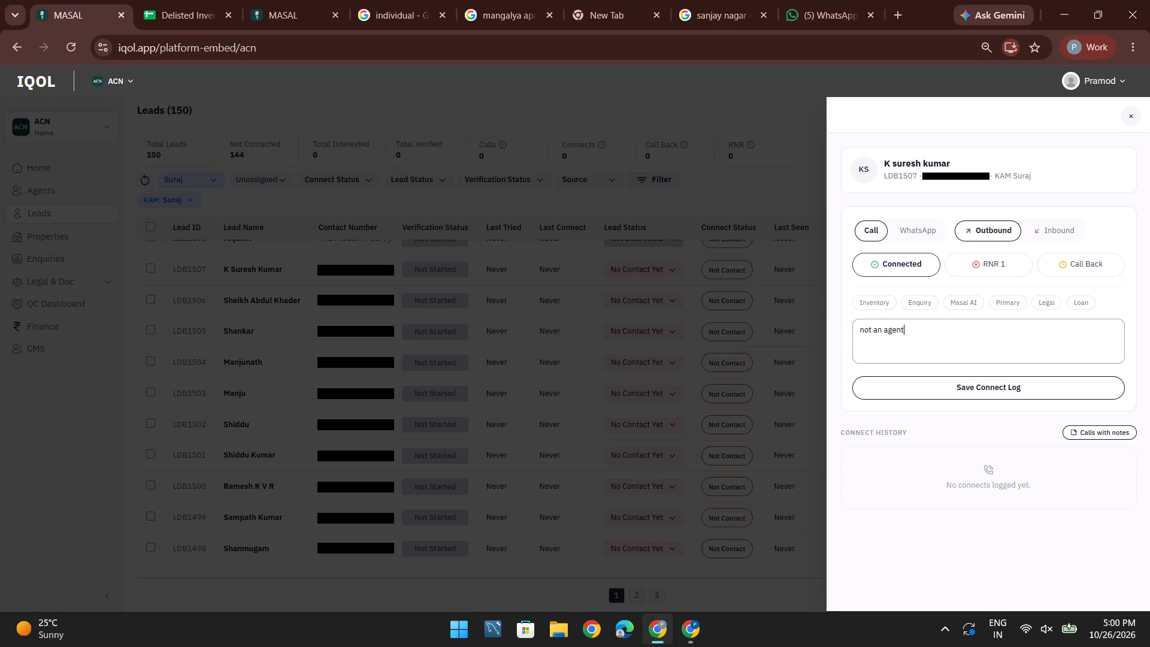
click(980, 394)
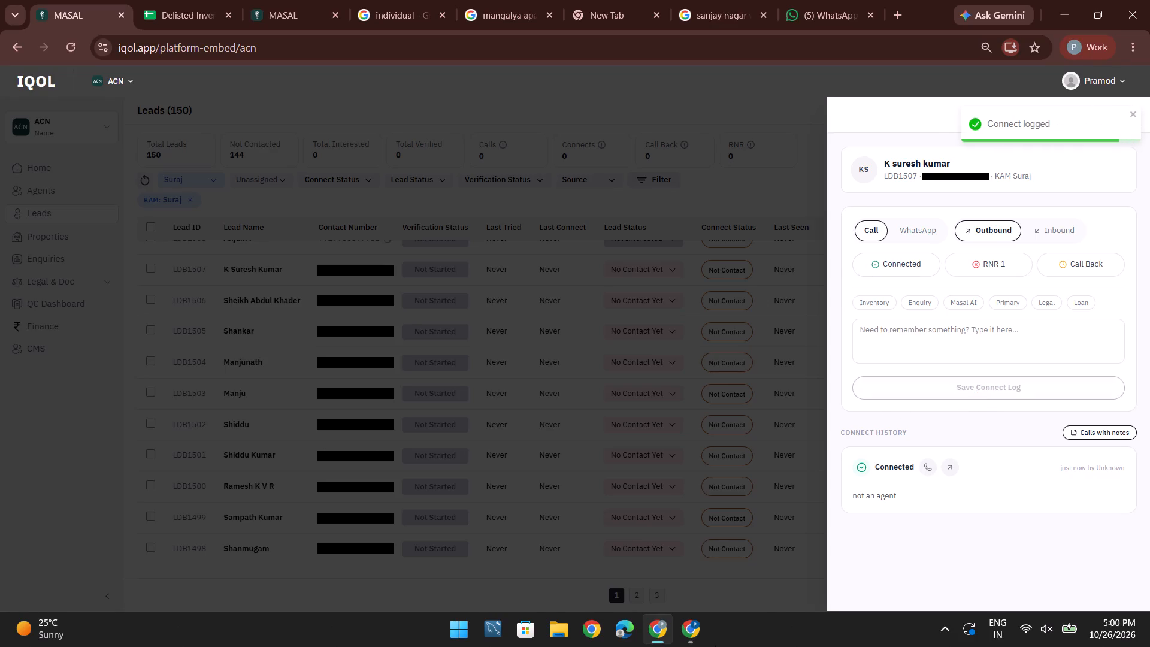
click(782, 597)
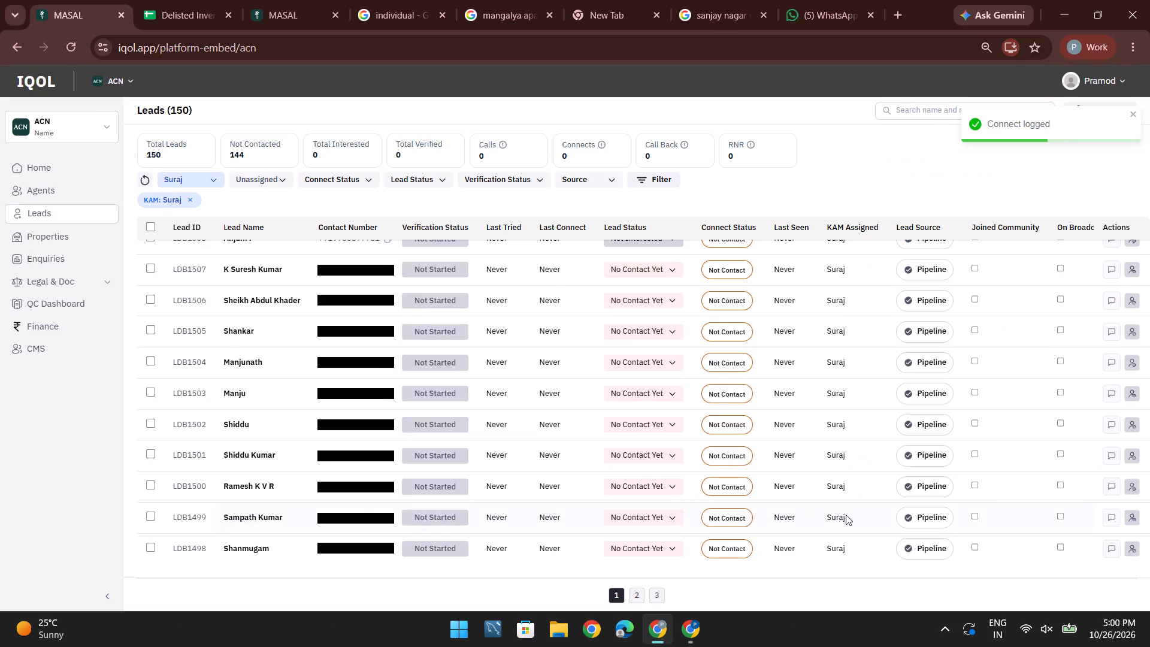
scroll(846, 515, right, 2)
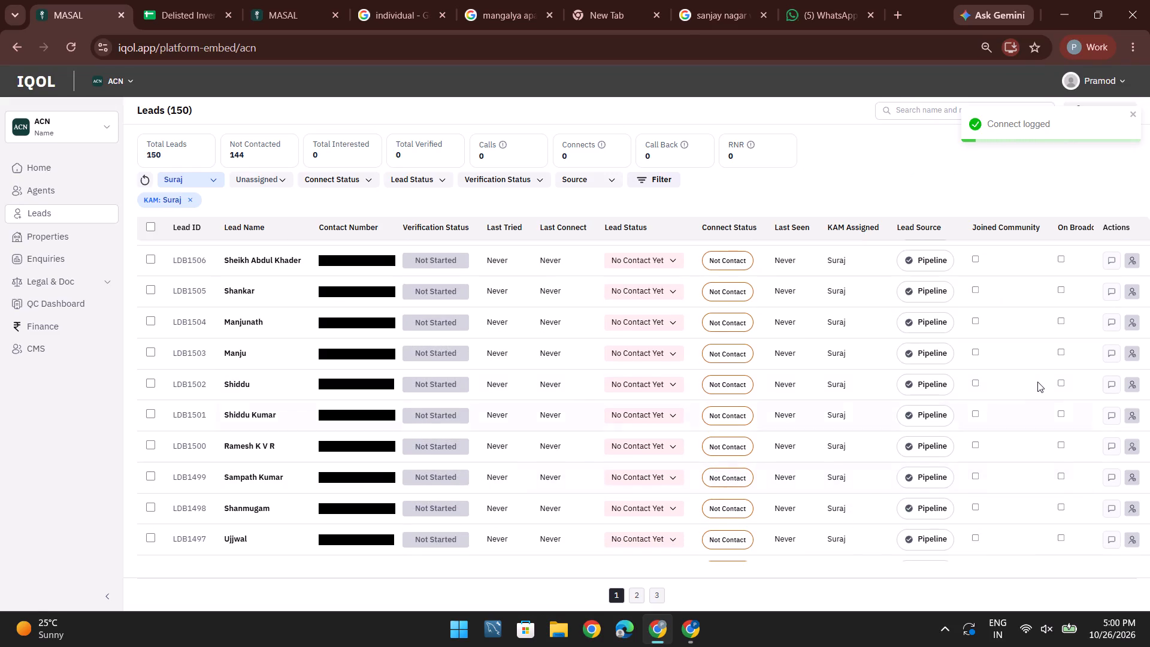
click(1110, 263)
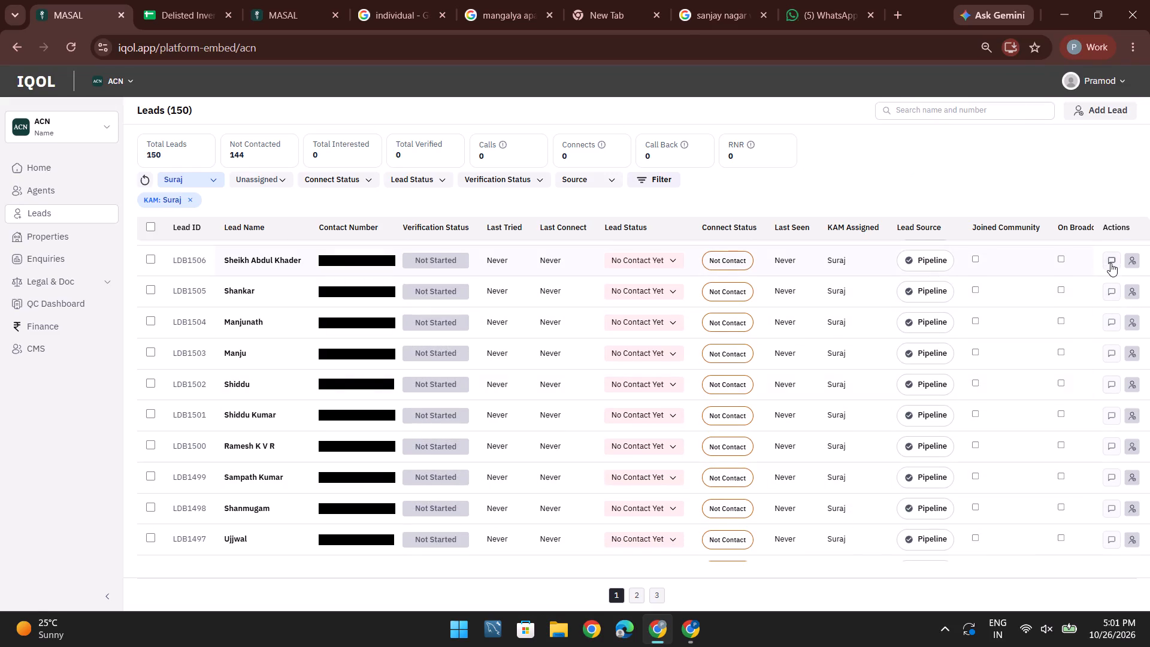